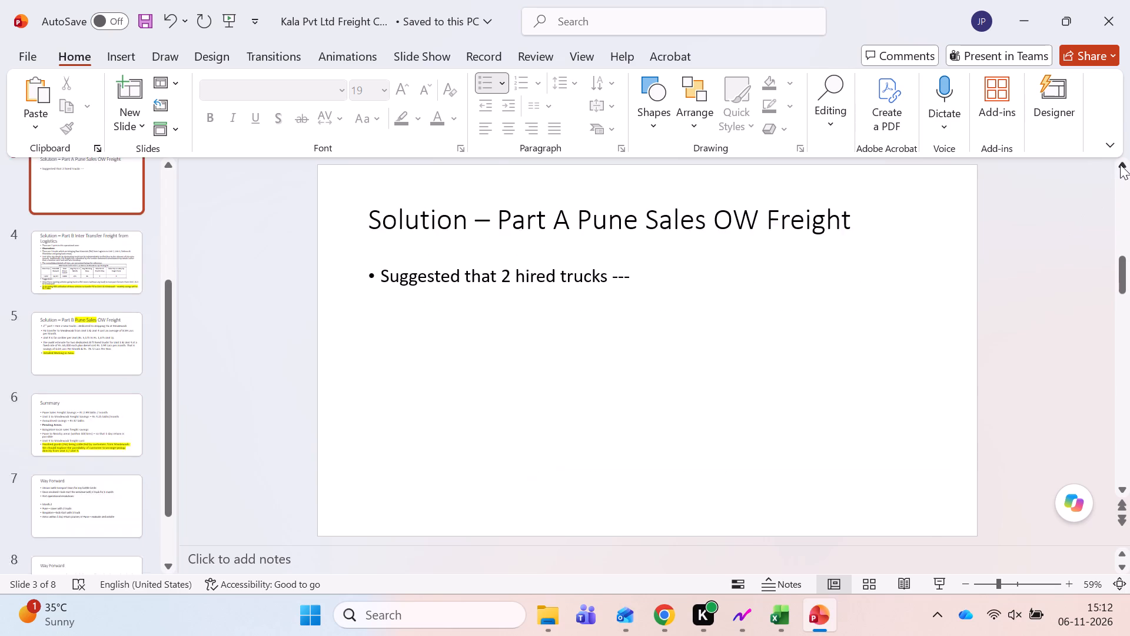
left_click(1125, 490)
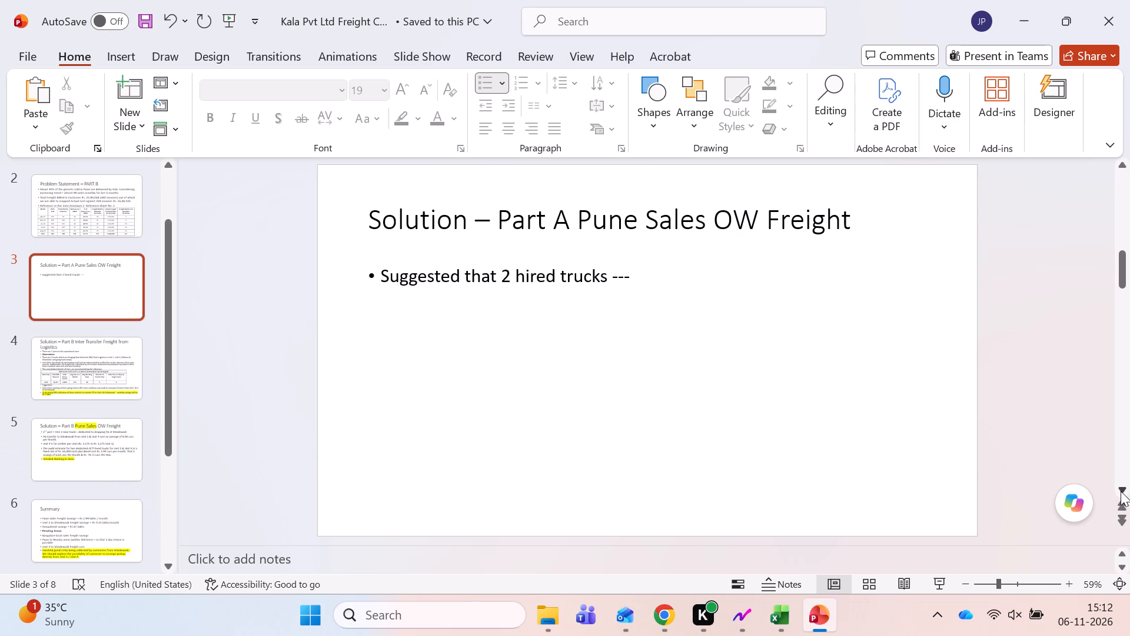
Review the Part A and Part B problem statement slides and the solution slides that follow them.
left_click(1126, 167)
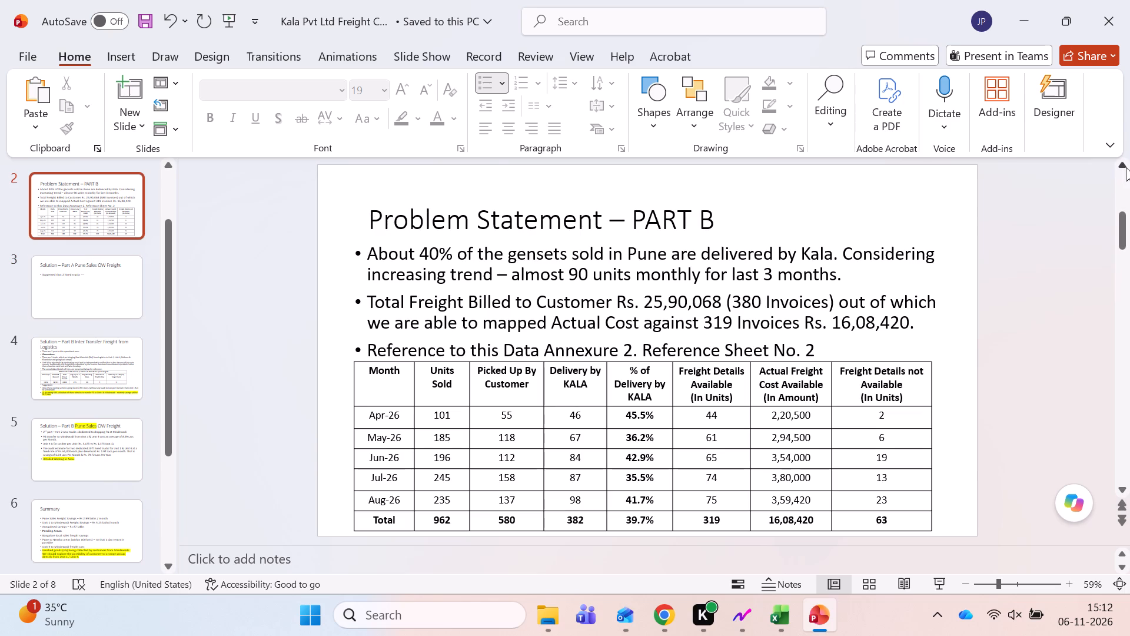
left_click(1126, 167)
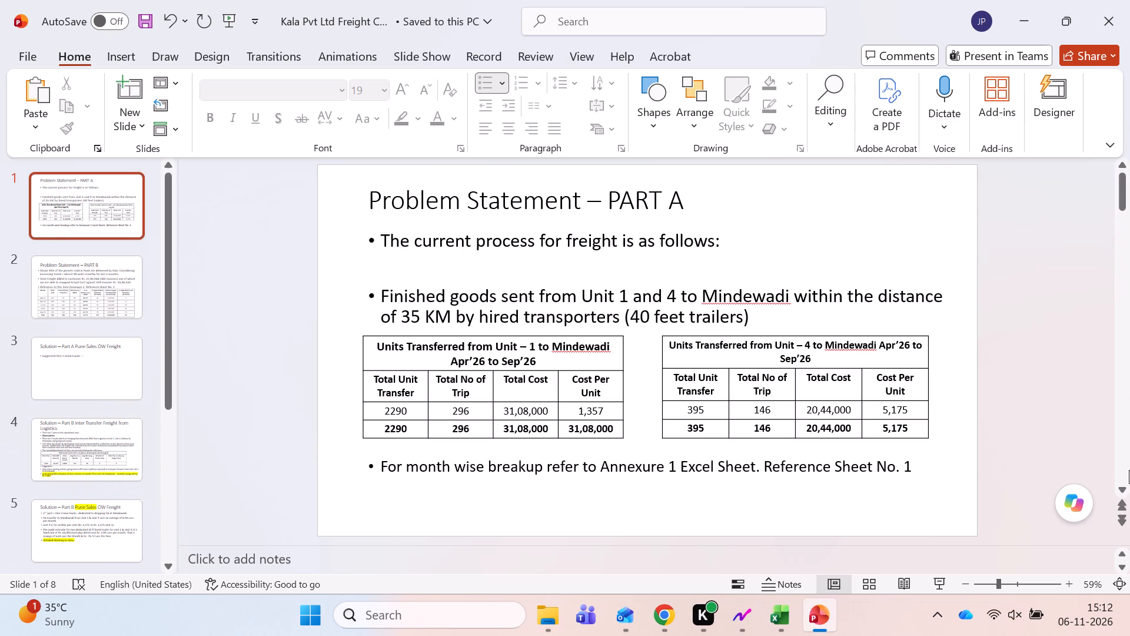
left_click(1127, 492)
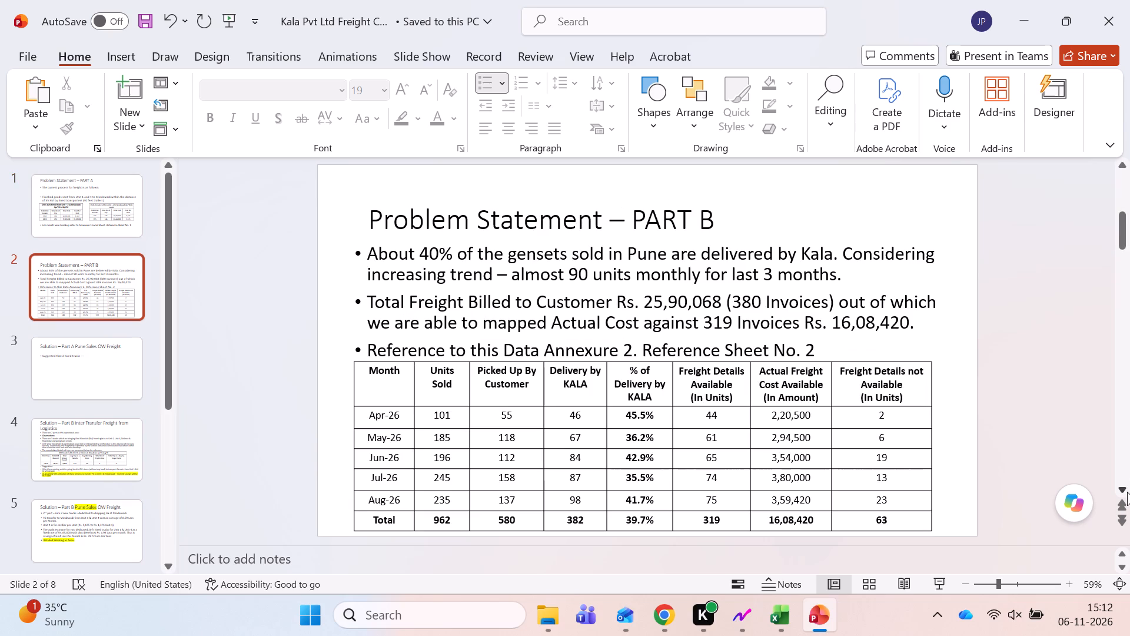
left_click(1127, 492)
left_click(1127, 492)
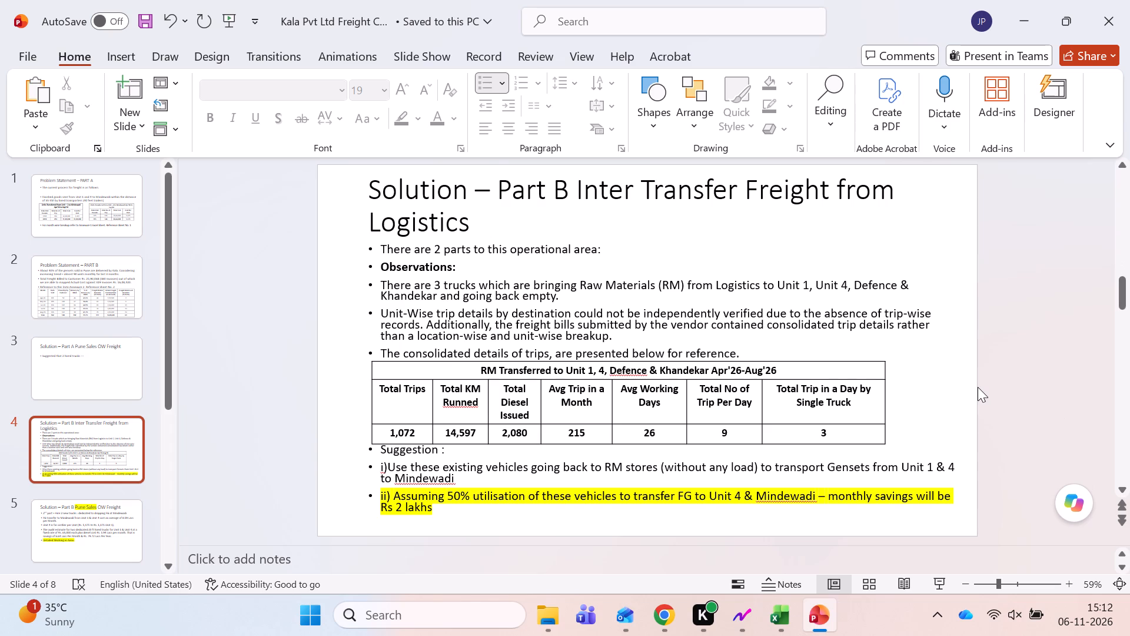
double_click(1121, 169)
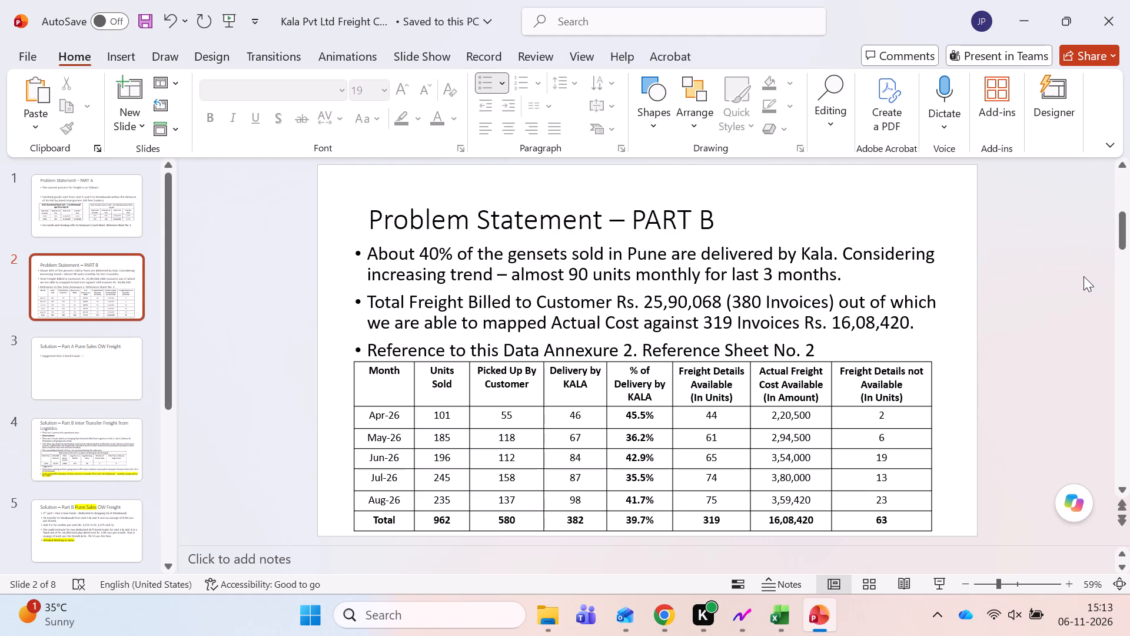
left_click(1122, 490)
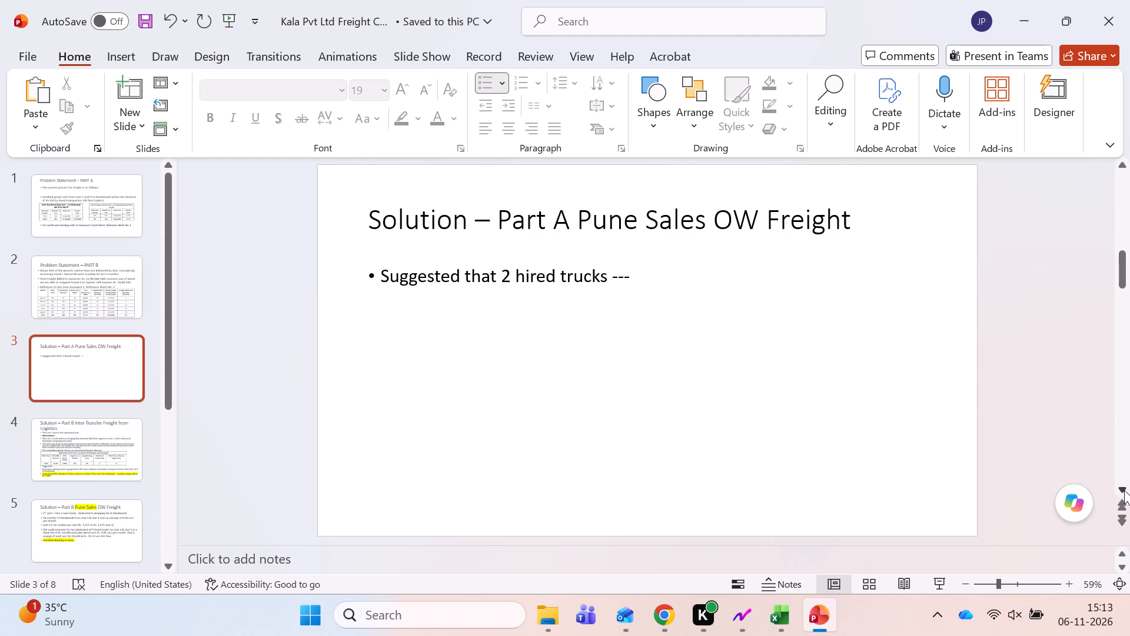
left_click(1124, 490)
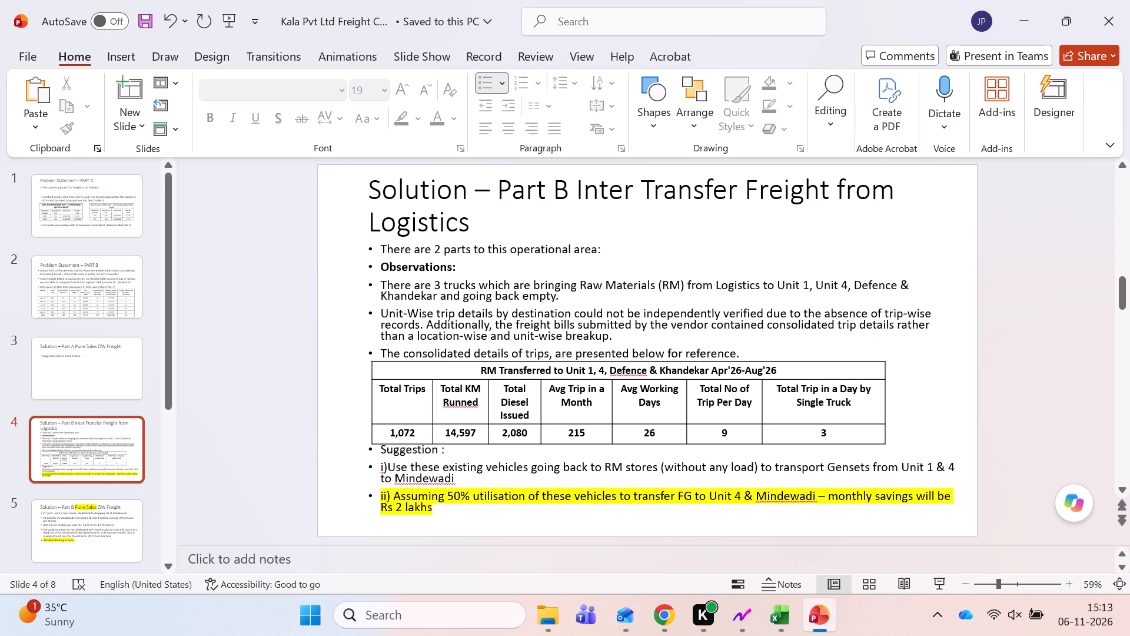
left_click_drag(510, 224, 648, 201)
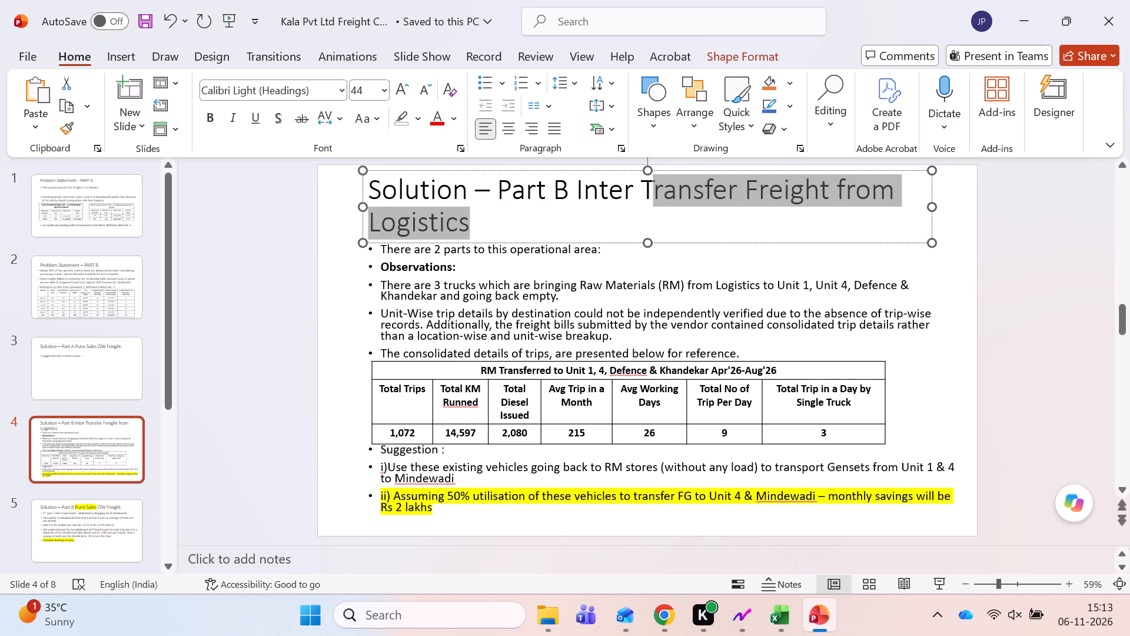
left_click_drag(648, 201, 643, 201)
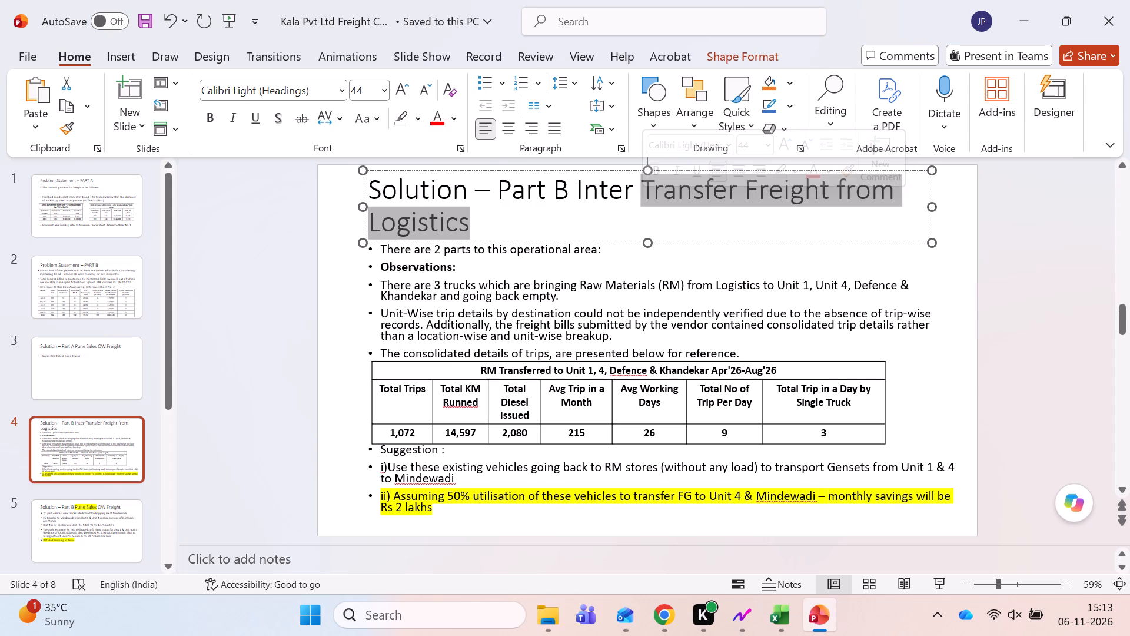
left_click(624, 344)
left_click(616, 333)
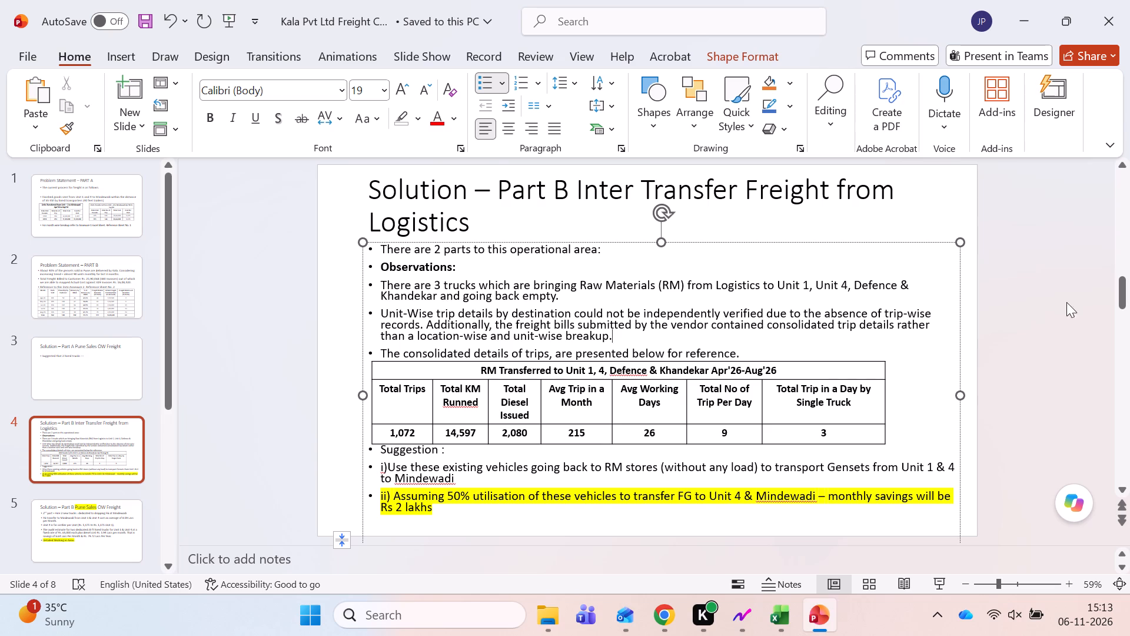
Shorten the title of slide 4 to "Solution – Part B" by deleting the words "Inter Transfer Freight from Logistics".
left_click(1124, 161)
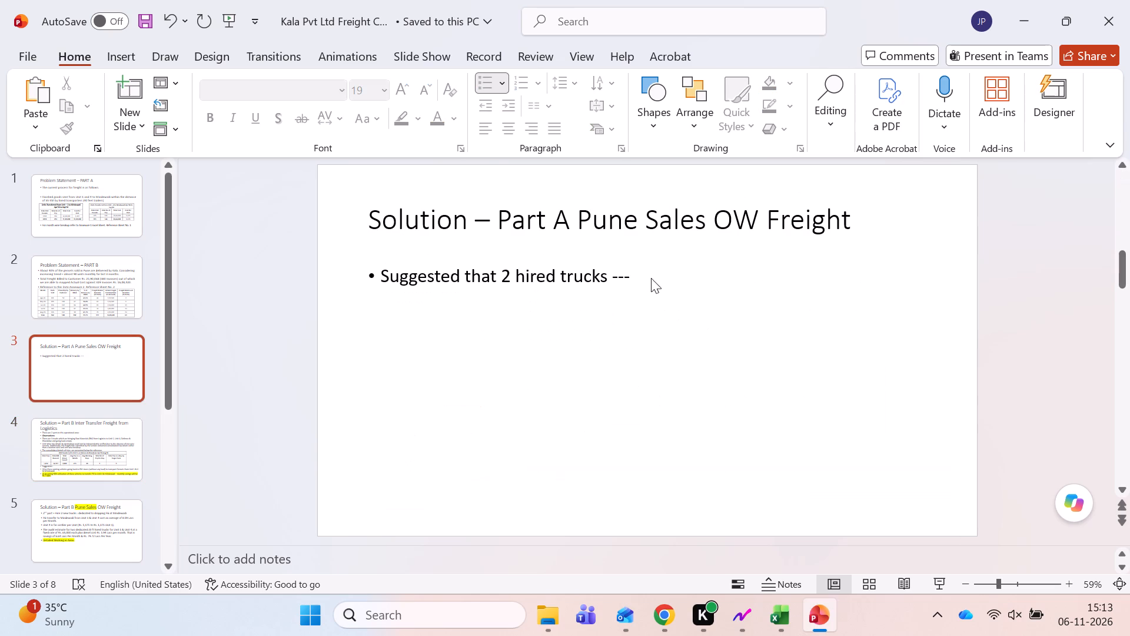
left_click(1122, 159)
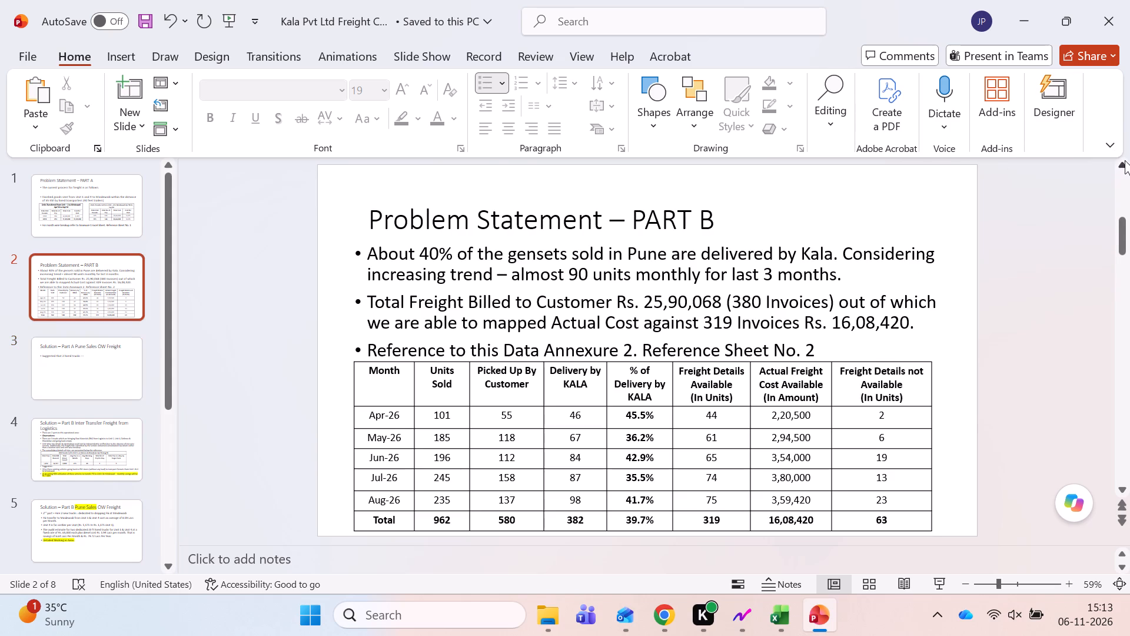
left_click(1128, 486)
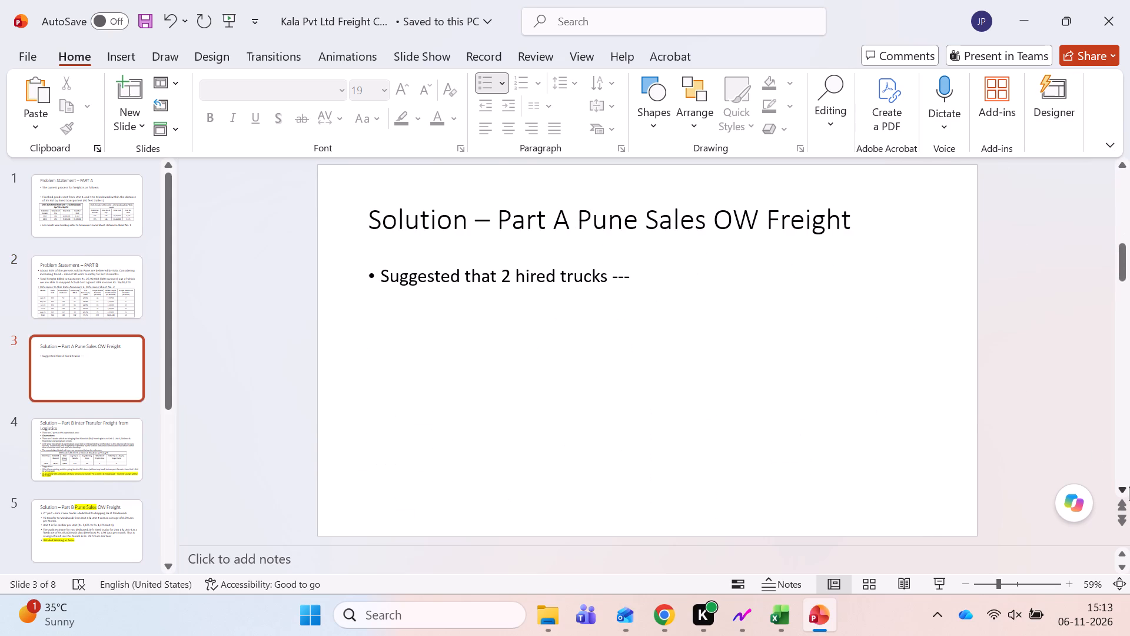
left_click(1129, 486)
left_click_drag(491, 220, 569, 222)
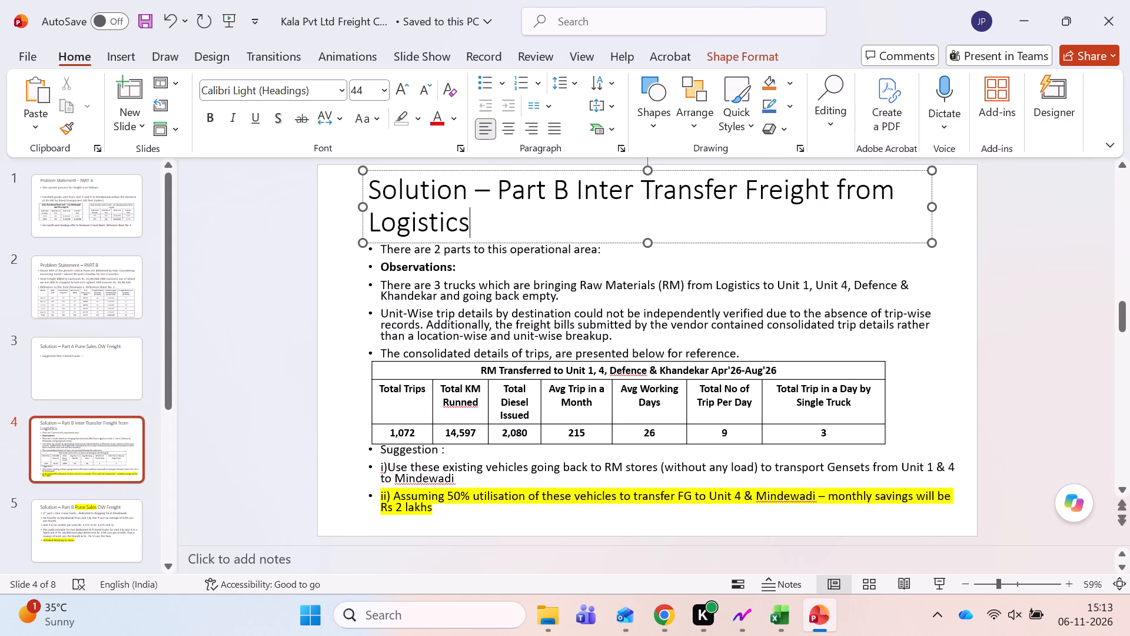
left_click_drag(569, 222, 583, 191)
key("BackSpace")
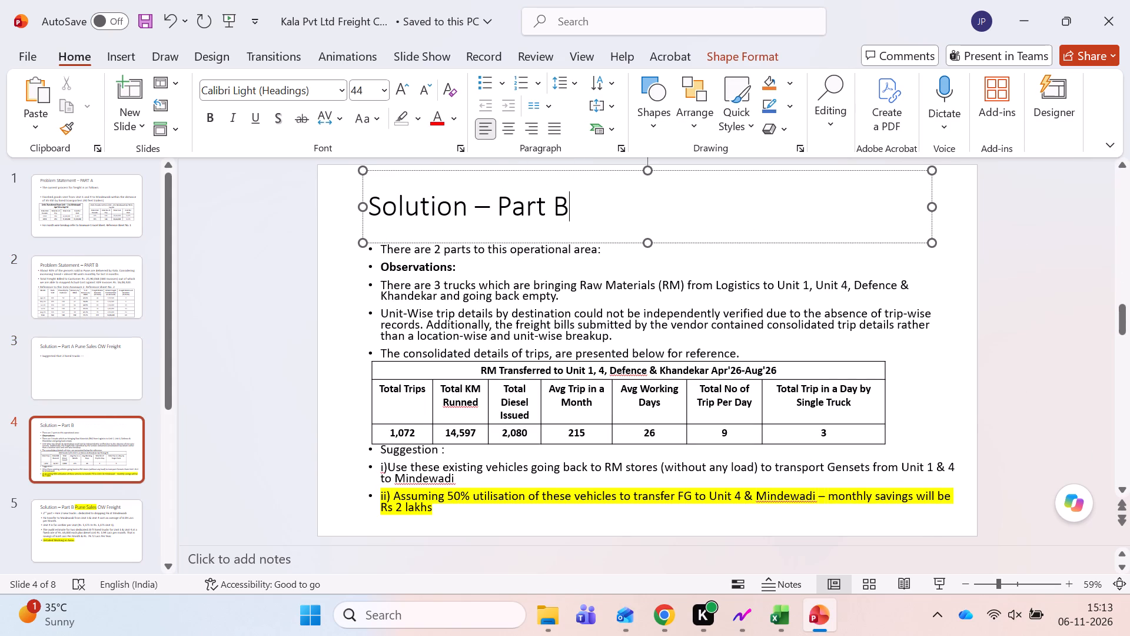
left_click(663, 327)
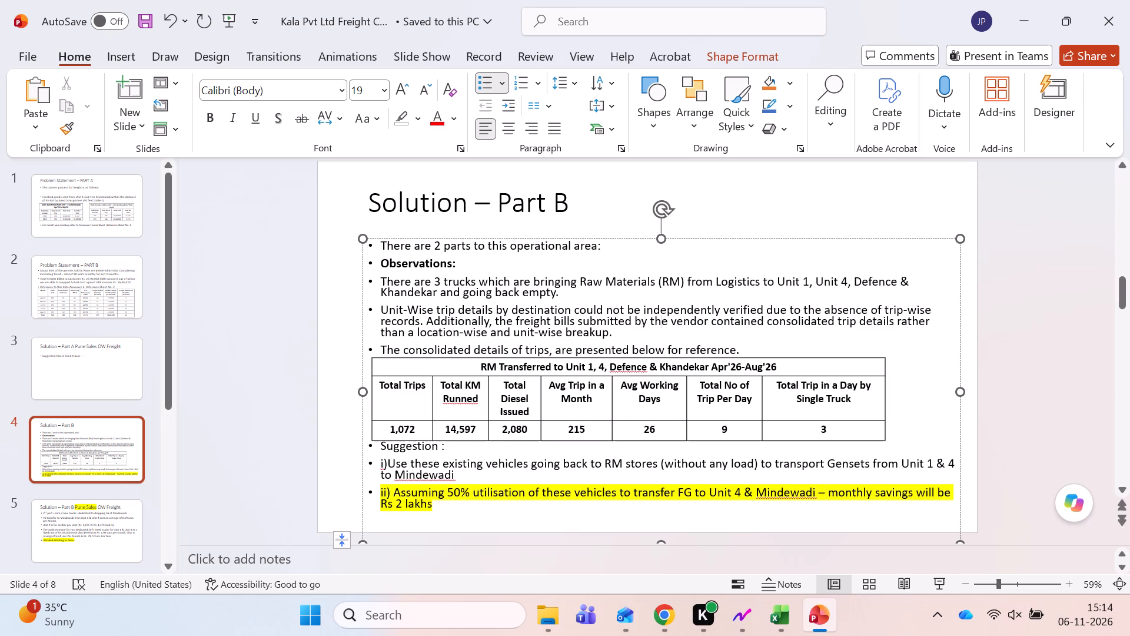
Switch to Excel and look through the cost and trip sheets in the Working and RM Transferred from Mindewadi workbooks.
left_click(781, 607)
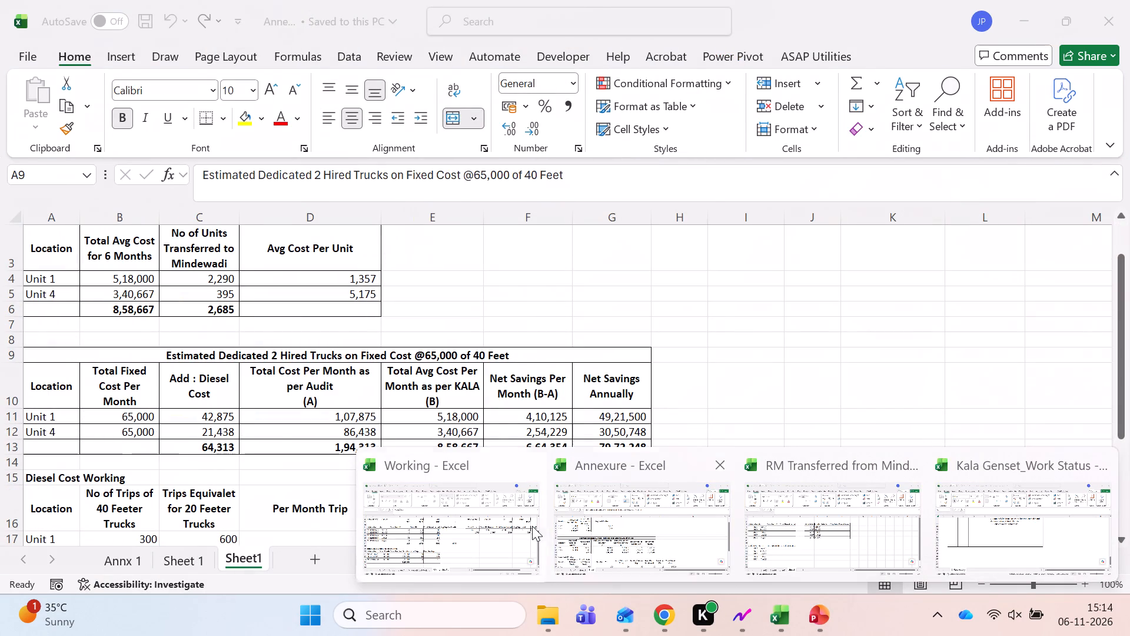
left_click(473, 509)
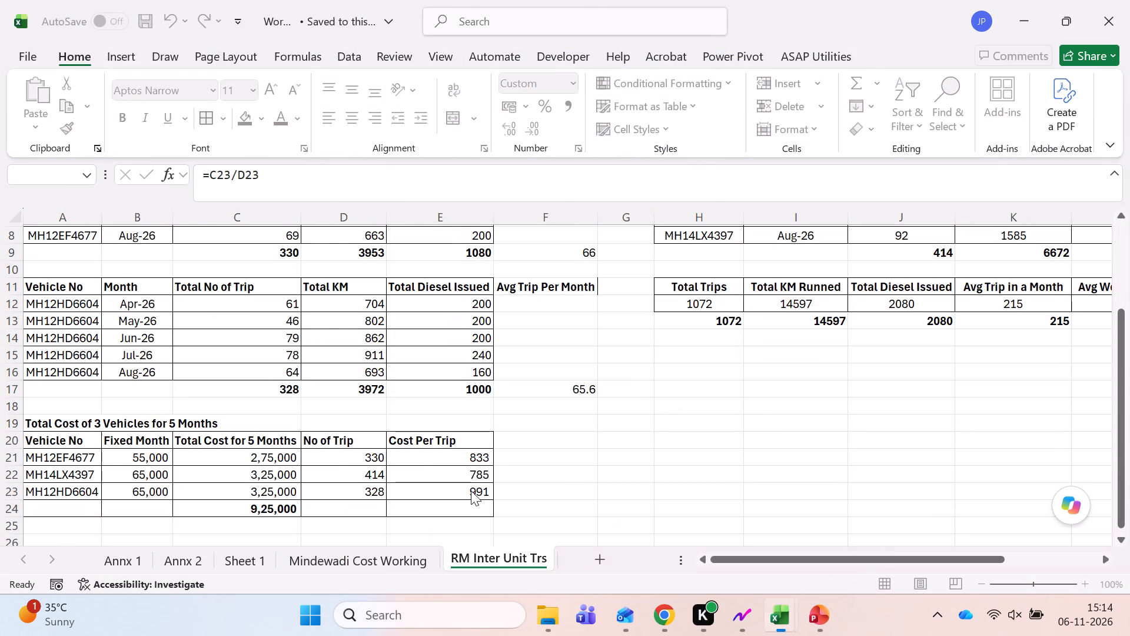
left_click(342, 564)
scroll(361, 512, "down", 1)
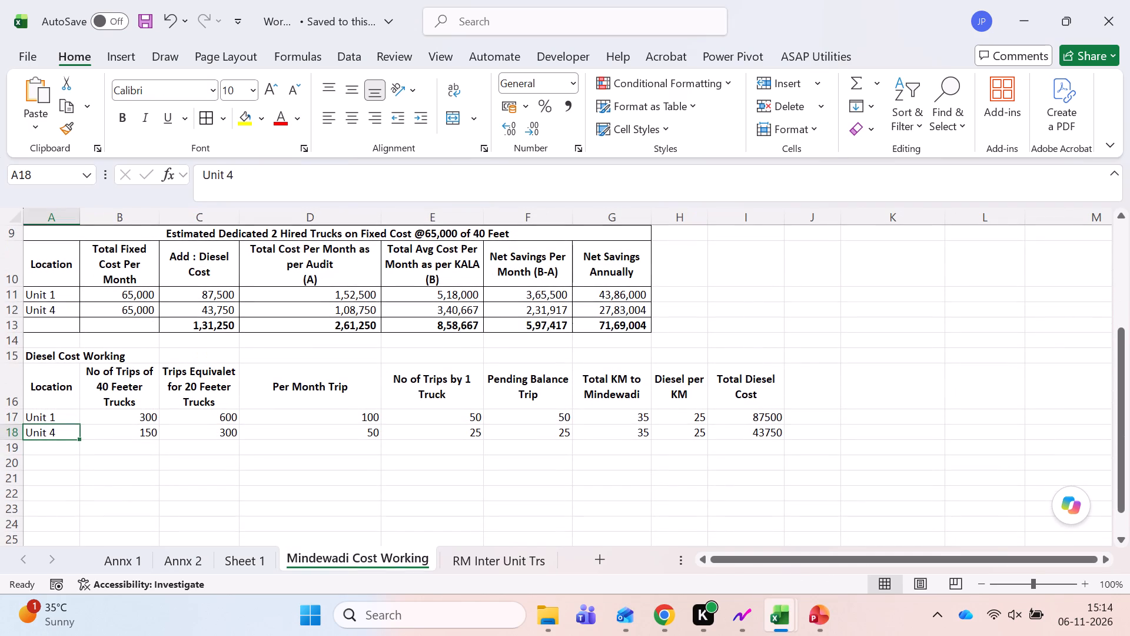
left_click(237, 556)
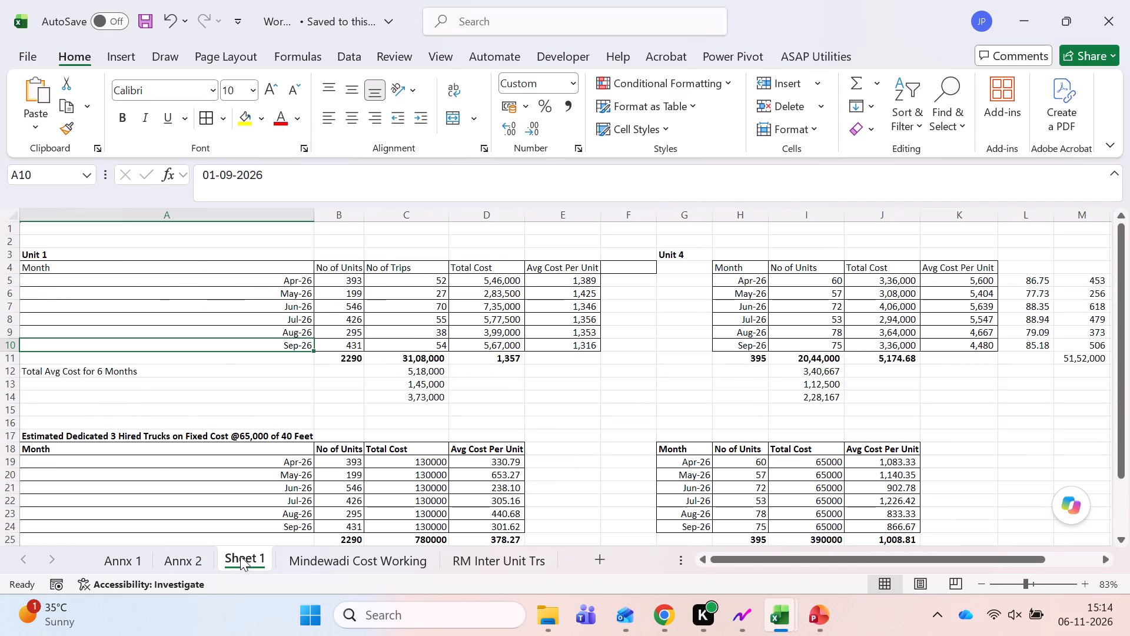
left_click(321, 554)
left_click(474, 558)
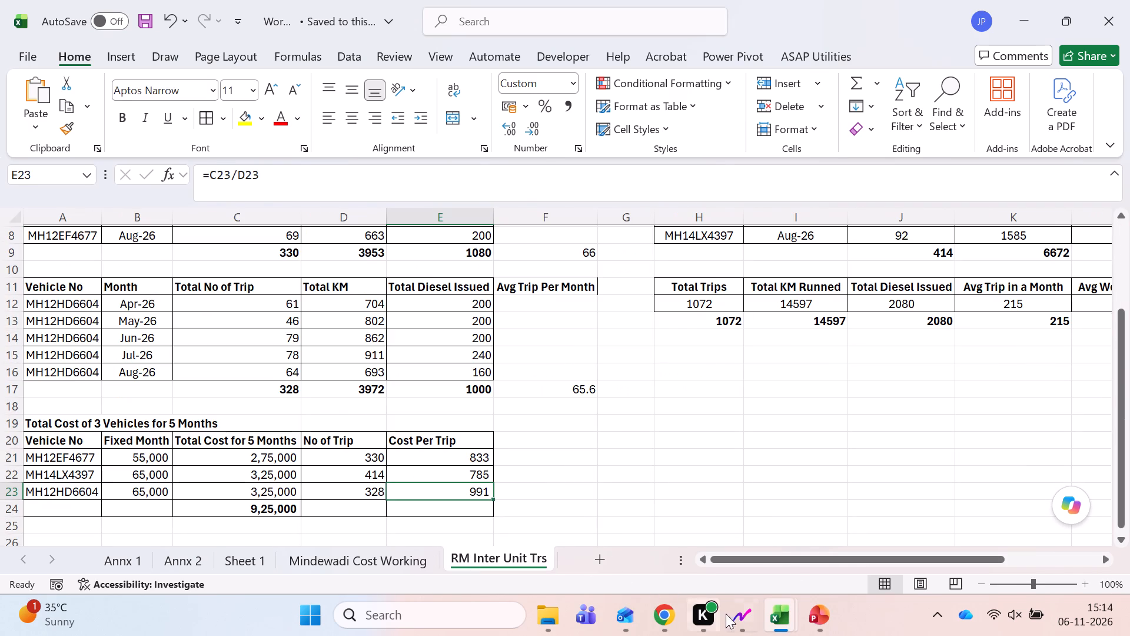
left_click(785, 622)
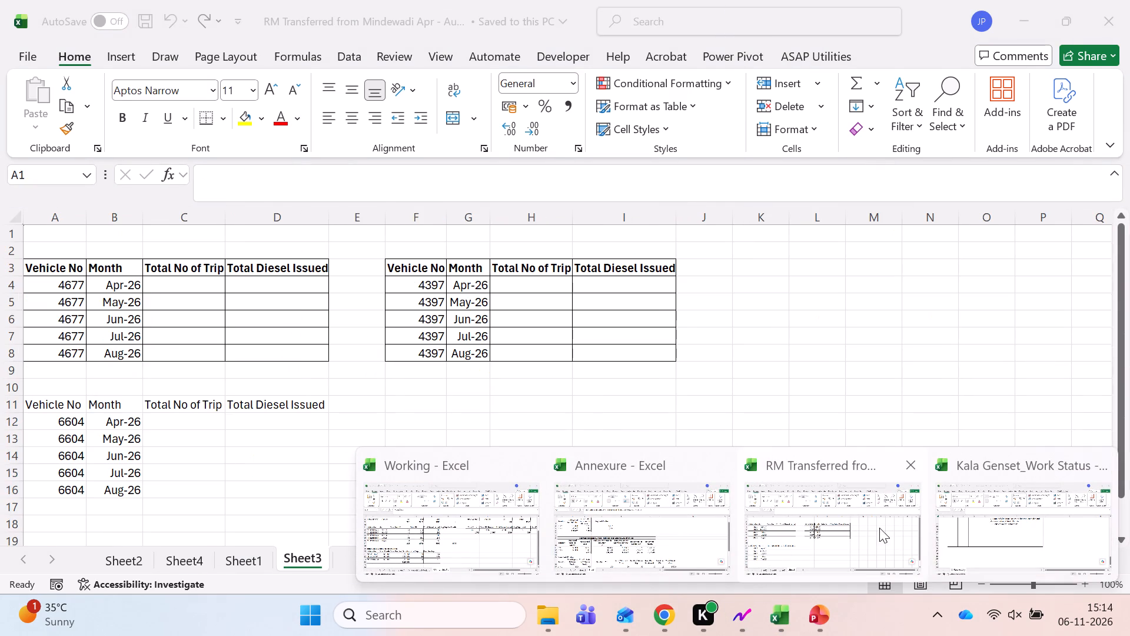
left_click(883, 528)
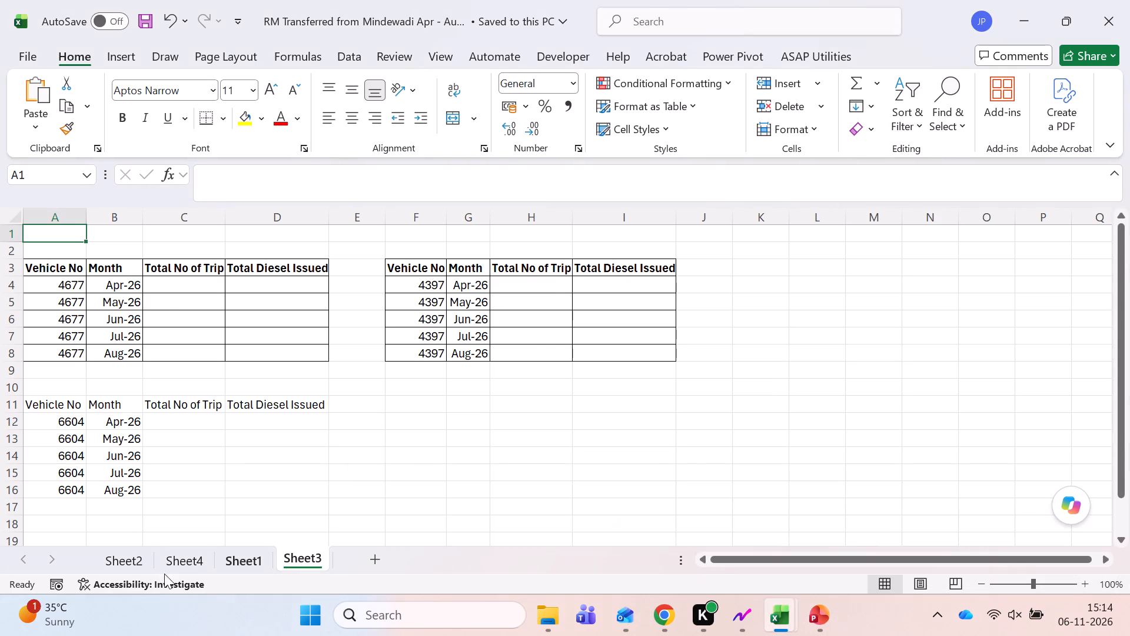
left_click(270, 567)
left_click(206, 546)
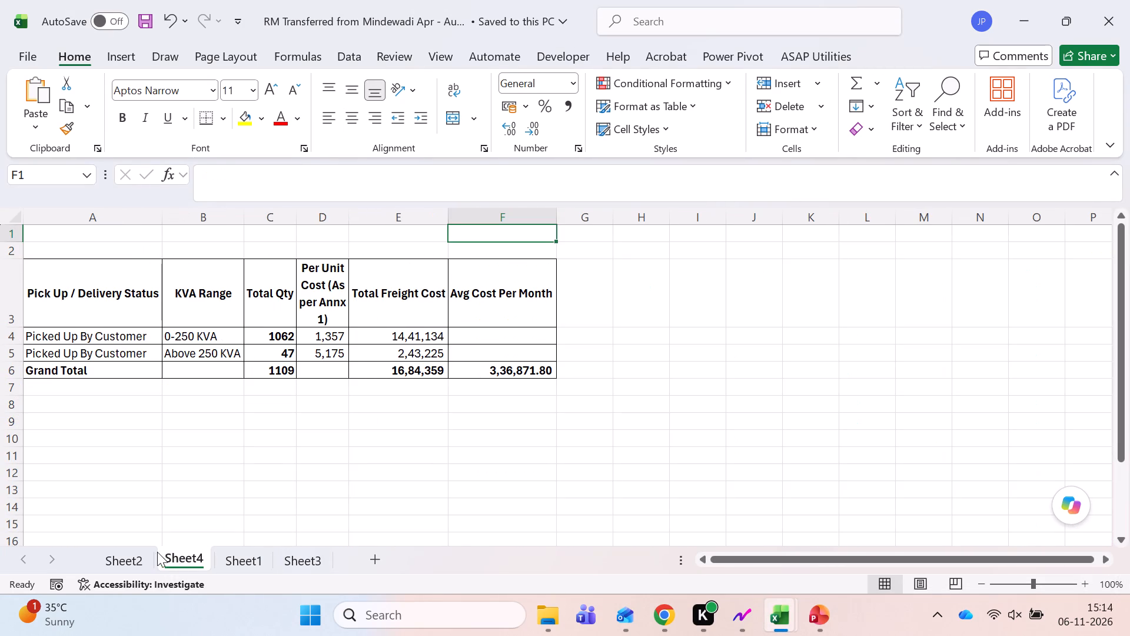
scroll(162, 515, "up", 1)
Examine the dedicated hired trucks estimate, the diesel cost working and the Annx 1 tables in the Annexure workbook.
left_click(777, 607)
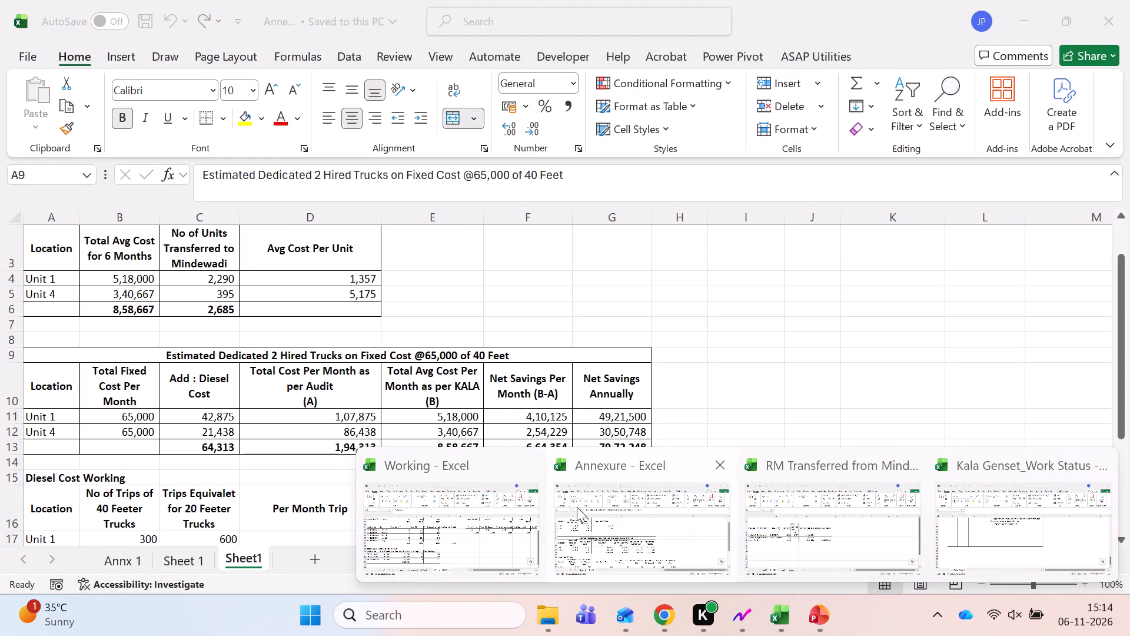
left_click(577, 507)
scroll(540, 445, "down", 1)
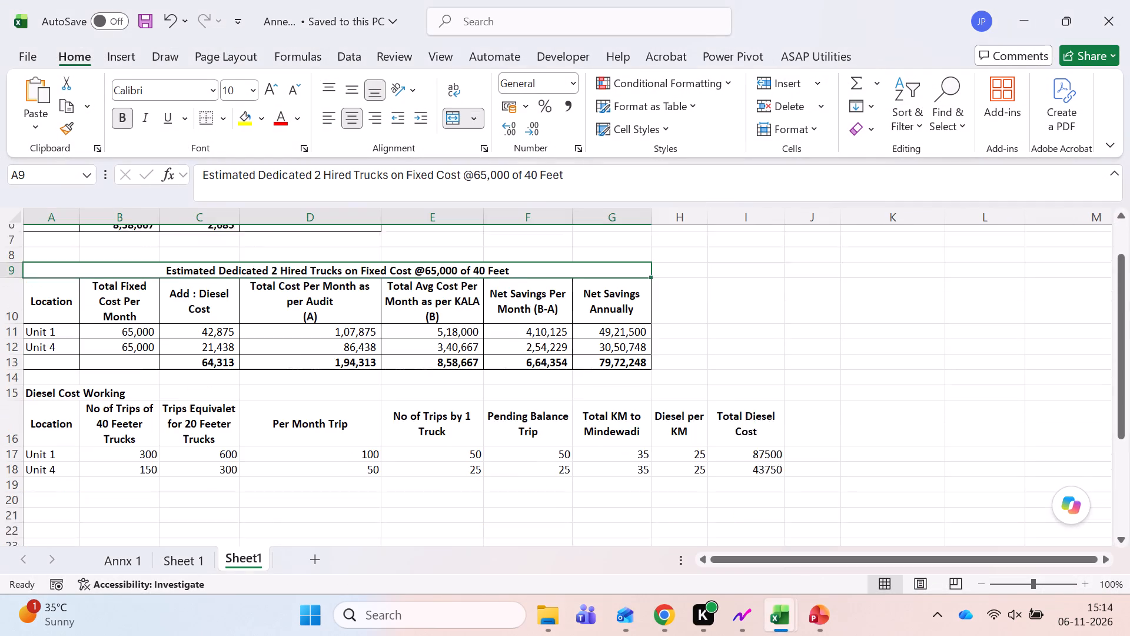
scroll(540, 445, "down", 1)
scroll(540, 445, "up", 1)
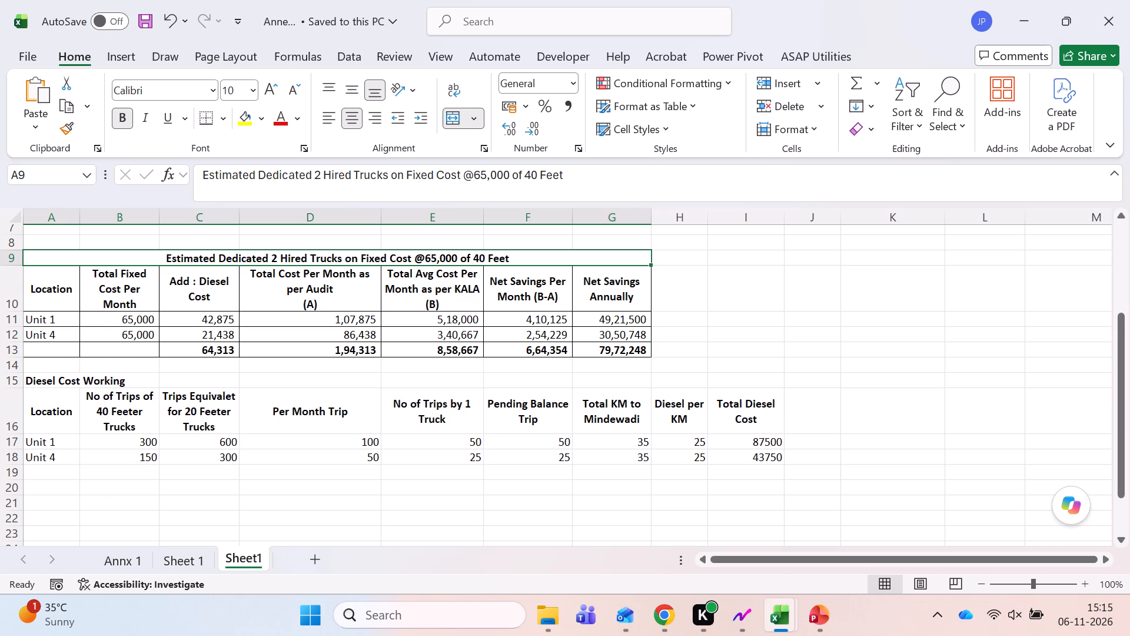
key("alt+Tab")
key("alt+Tab")
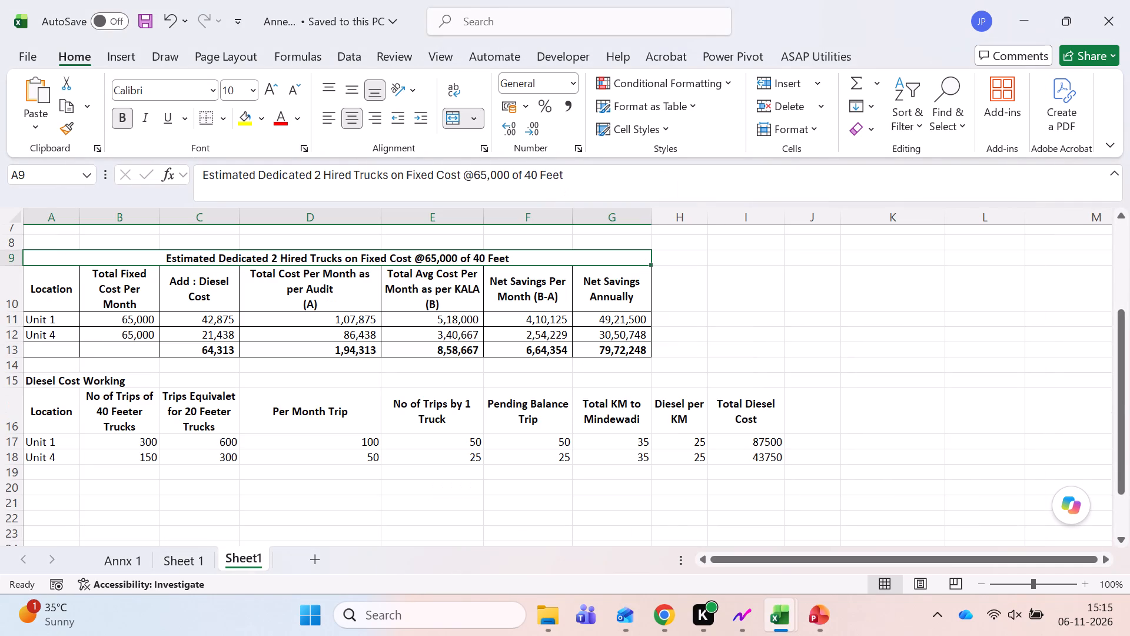
key("alt+Tab")
key("alt+Tab")
left_click(199, 559)
left_click(118, 561)
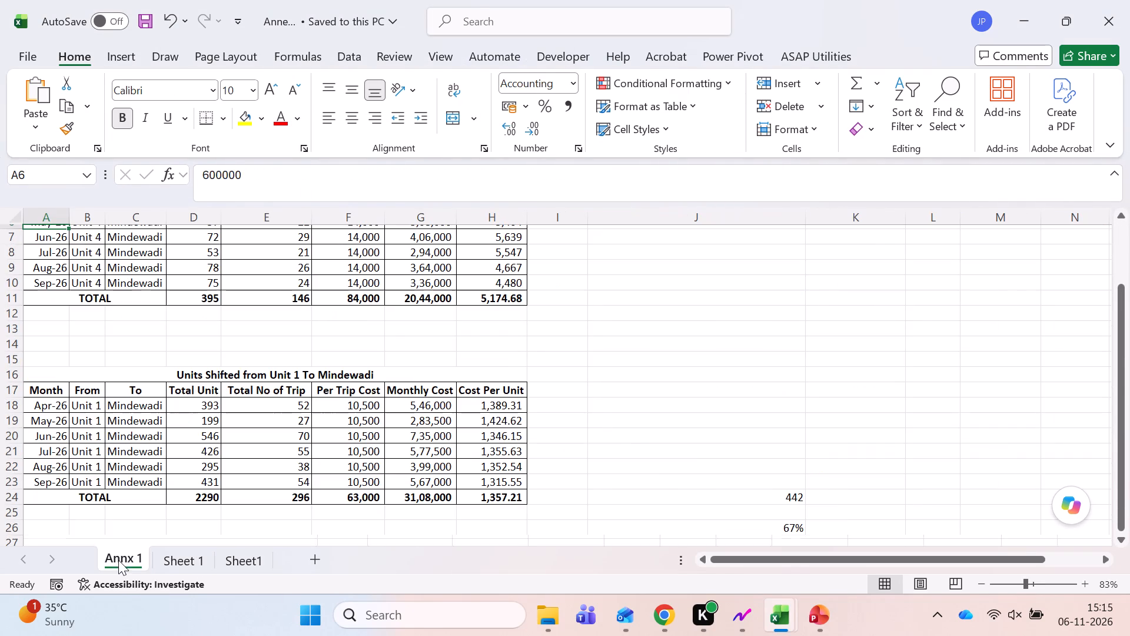
Copy the entire Sheet1 of the Annexure workbook onto the blank Sheet3 of the Working workbook.
left_click(237, 565)
scroll(221, 474, "up", 2)
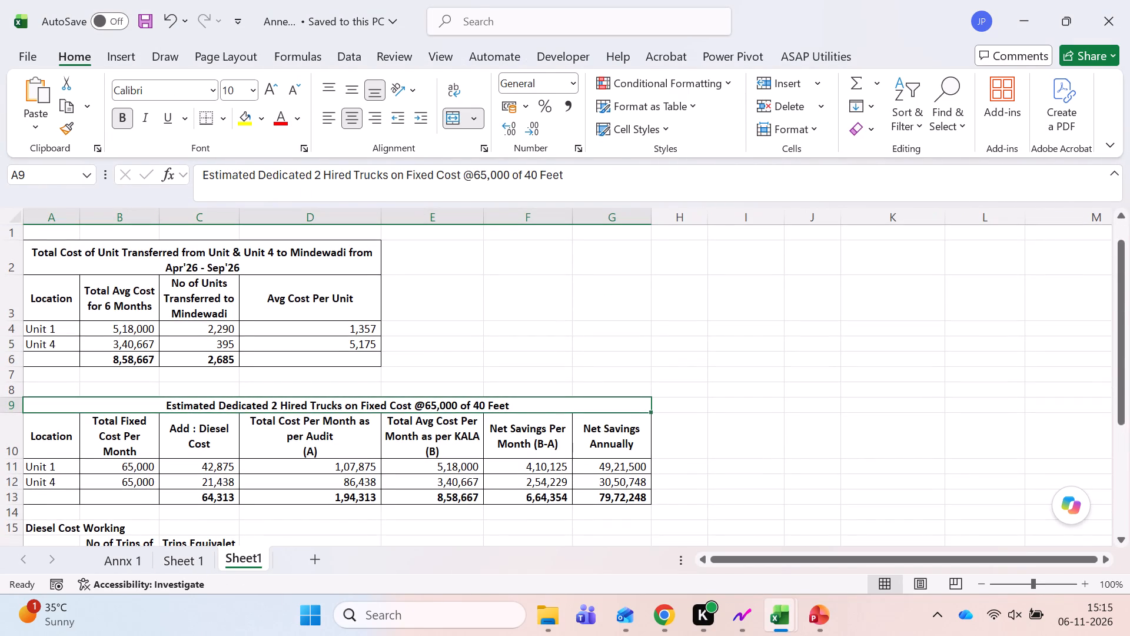
left_click(11, 216)
key("ctrl+c")
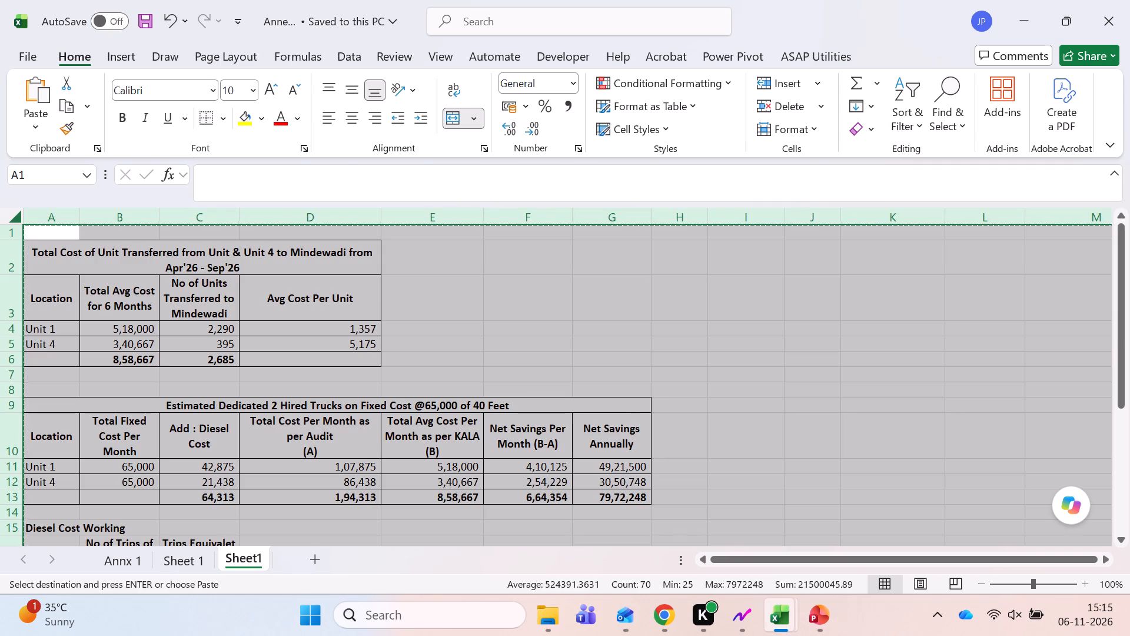
left_click(789, 622)
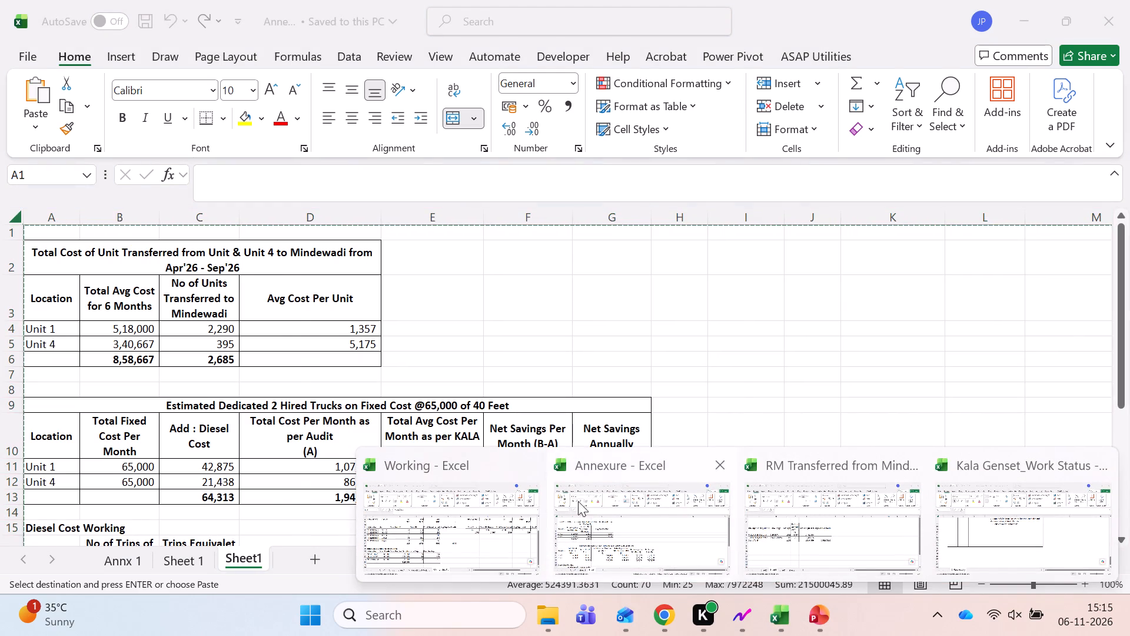
left_click(461, 524)
left_click(597, 562)
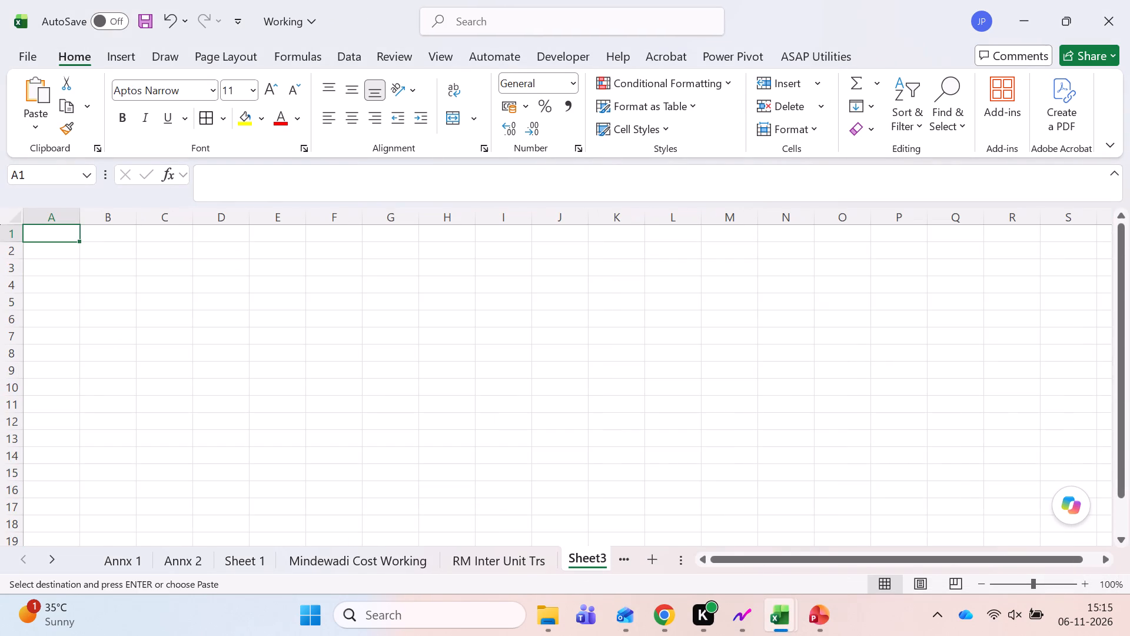
left_click(12, 213)
key("ctrl+v")
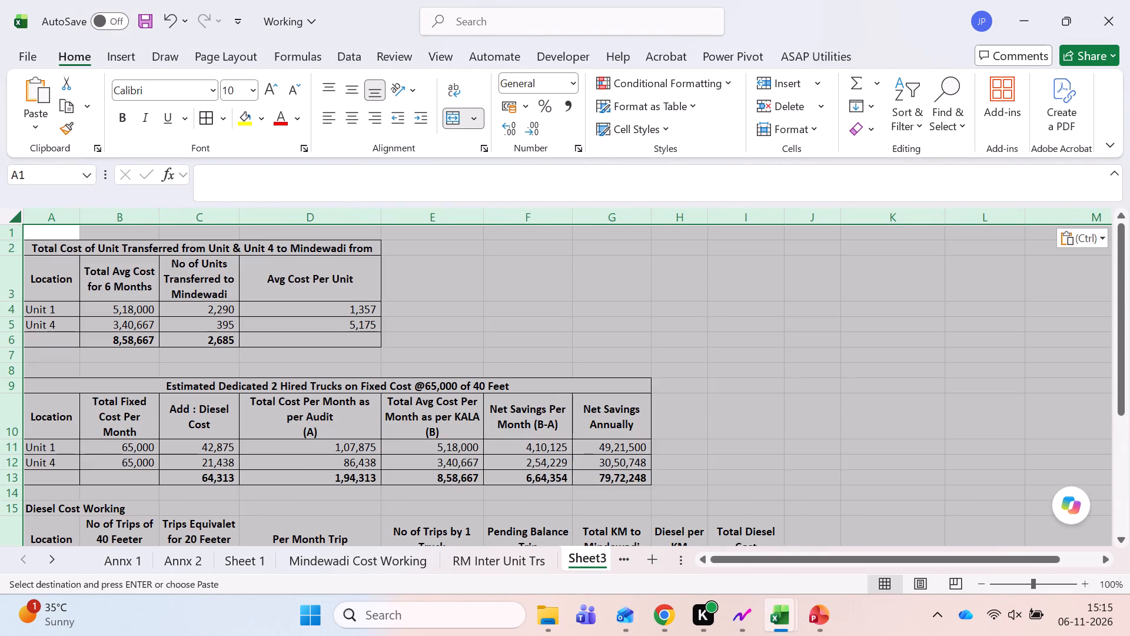
left_click(206, 355)
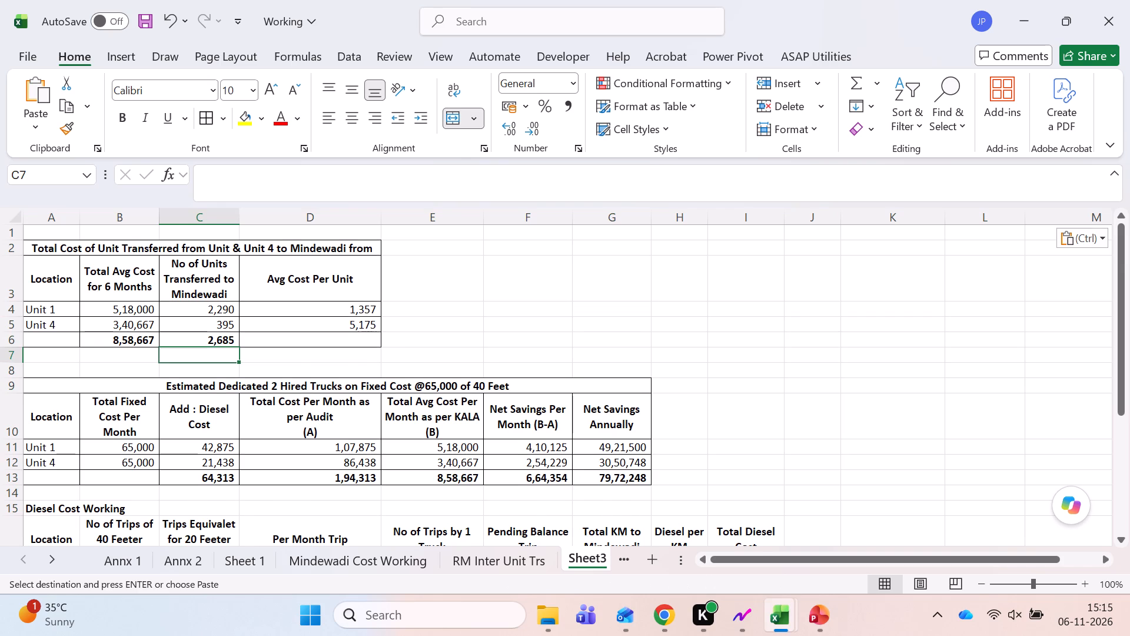
scroll(300, 402, "down", 2)
scroll(300, 402, "up", 1)
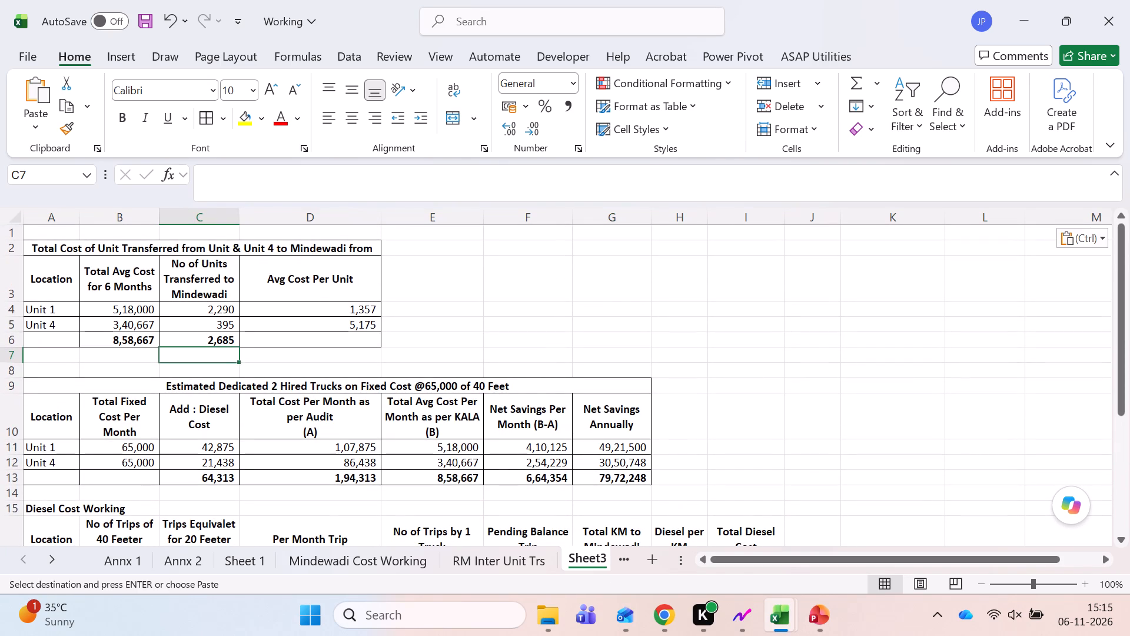
Correct the first table's title to read "Unit 1 & Unit 4" instead of "Unit & Unit 4" and save the workbook.
left_click(220, 249)
left_click(403, 171)
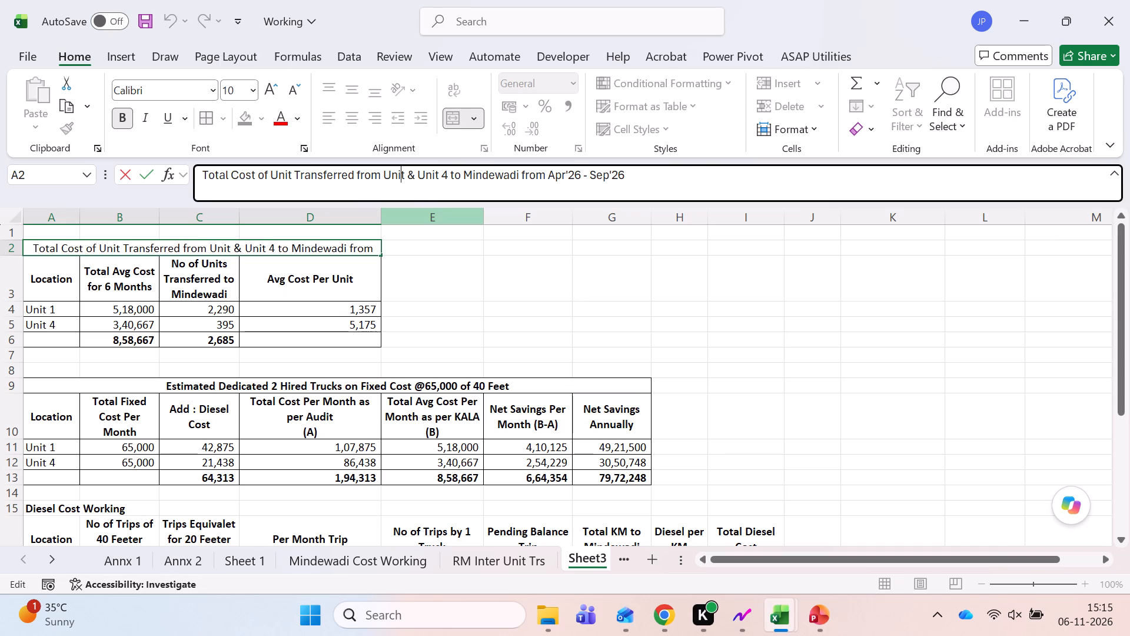
key("Right")
key("space")
type("1")
key("Return")
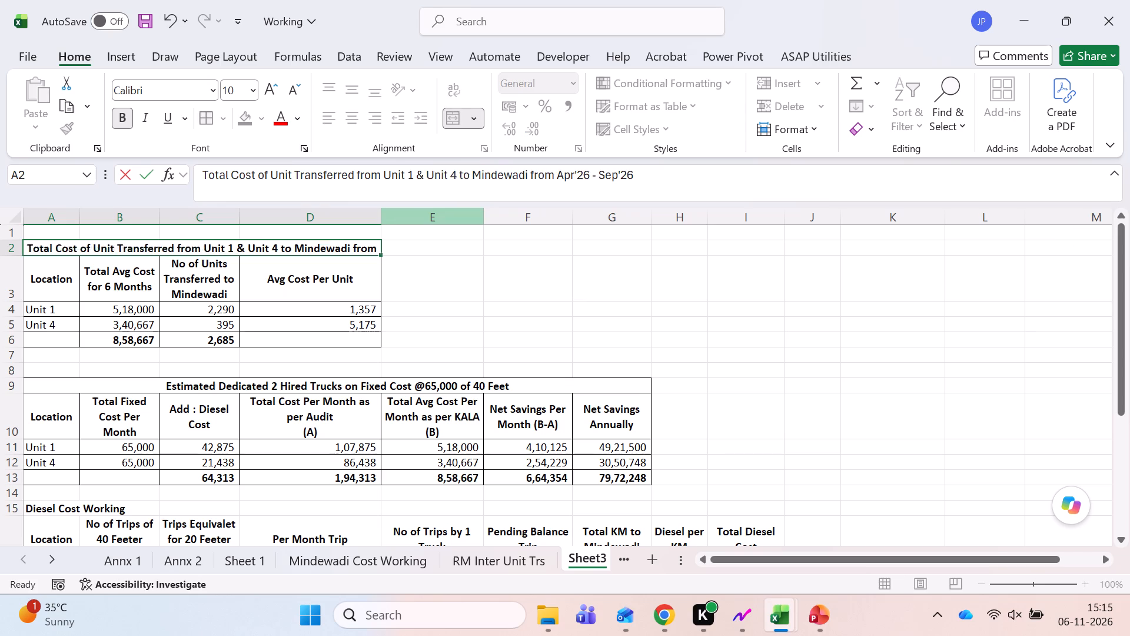
key("ctrl+s")
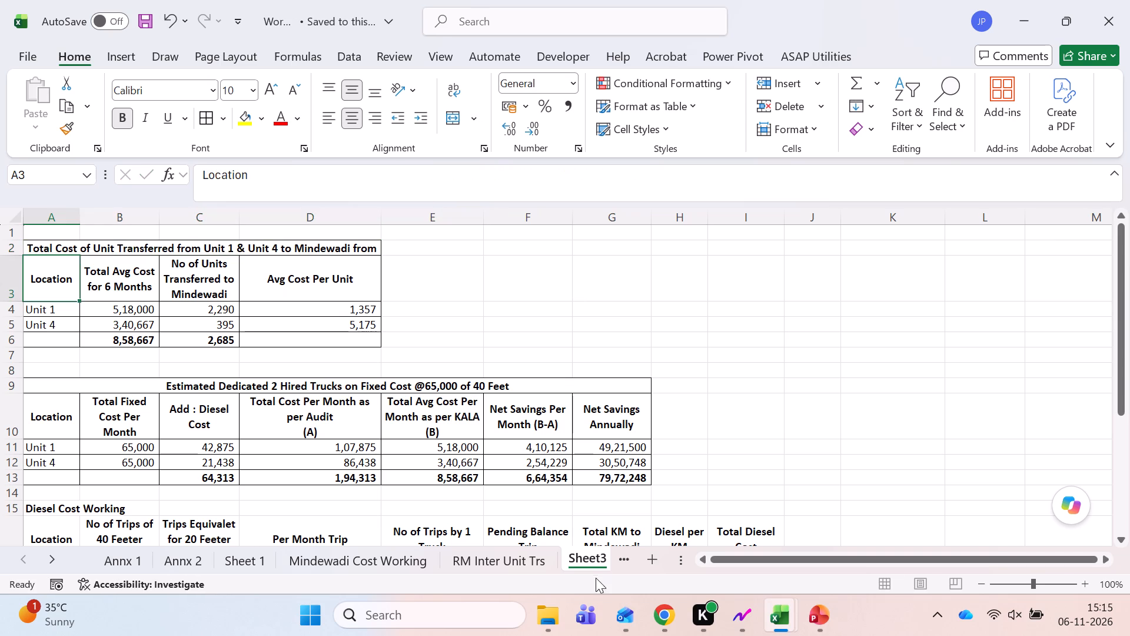
Rename Sheet3 as "Cost of FG Inter Trs" and save the workbook.
right_click(587, 557)
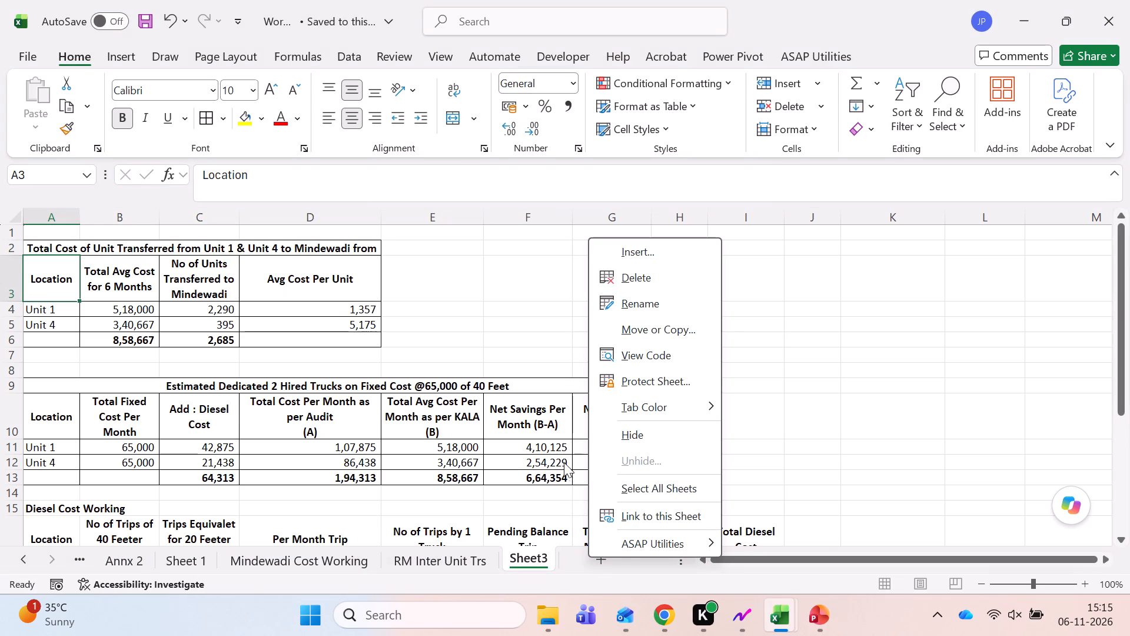
left_click(624, 308)
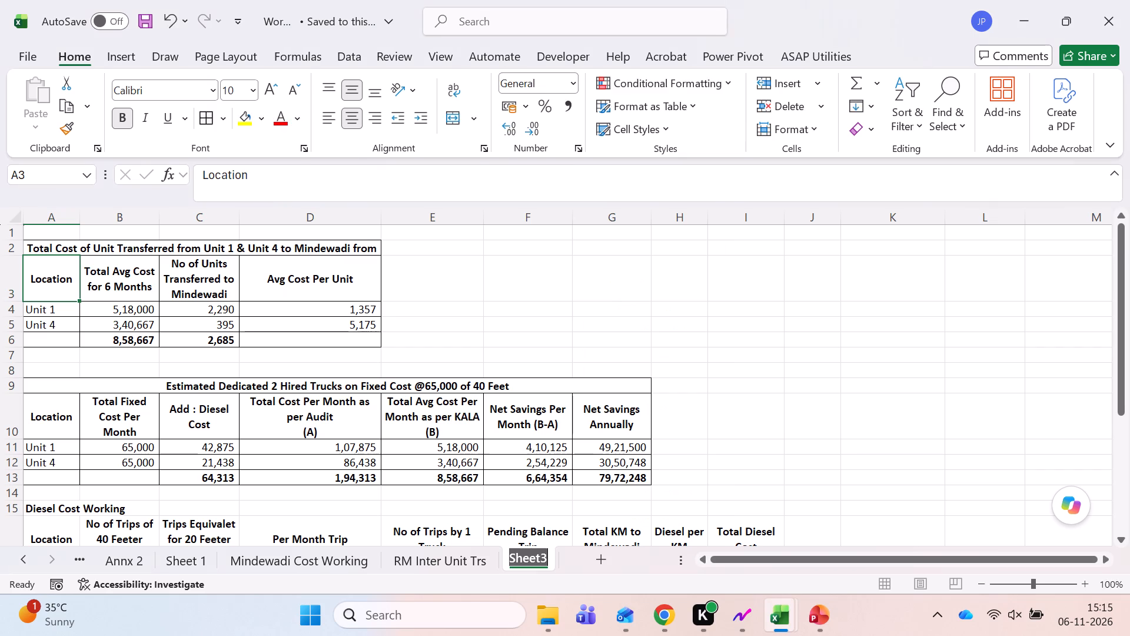
type("Cost o")
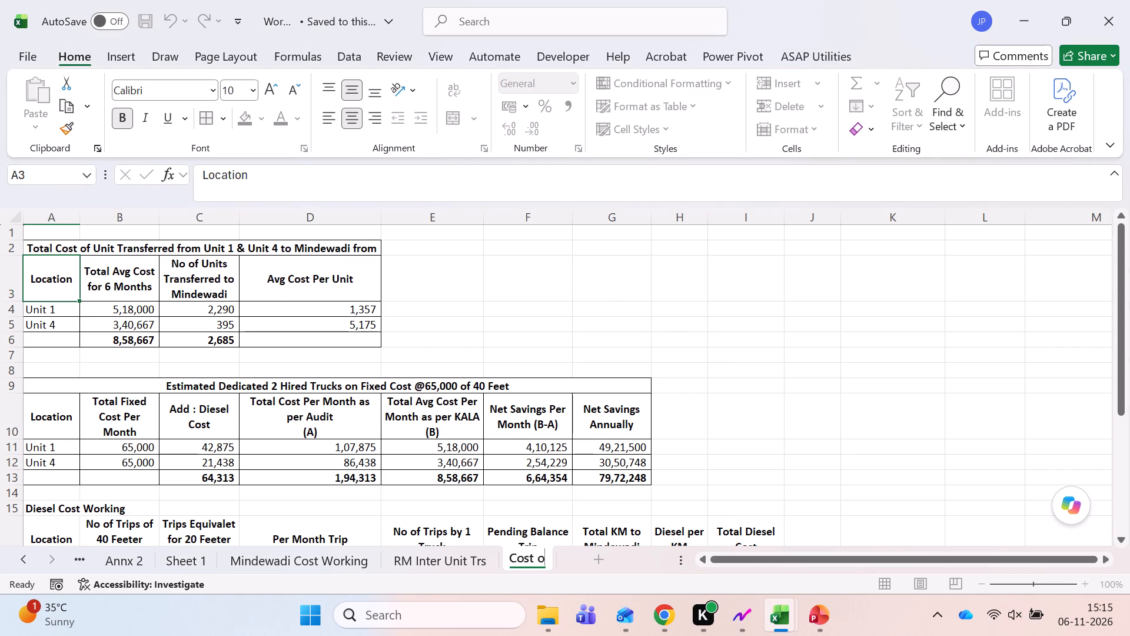
type("f FG Inter")
key("space")
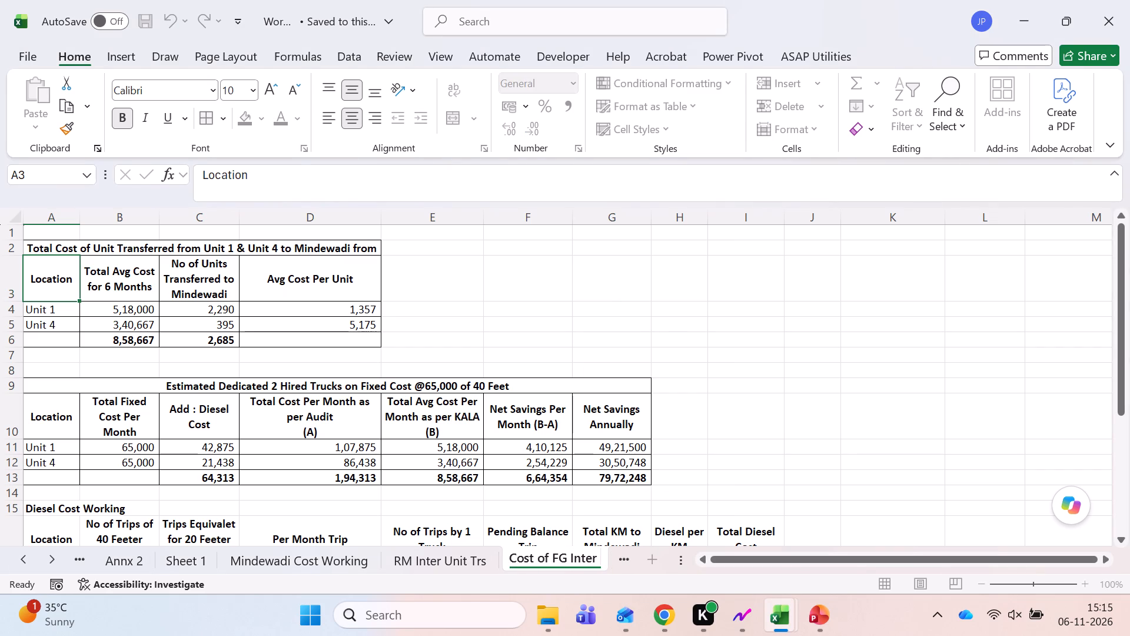
type("TR")
key("BackSpace")
type("rs")
key("Return")
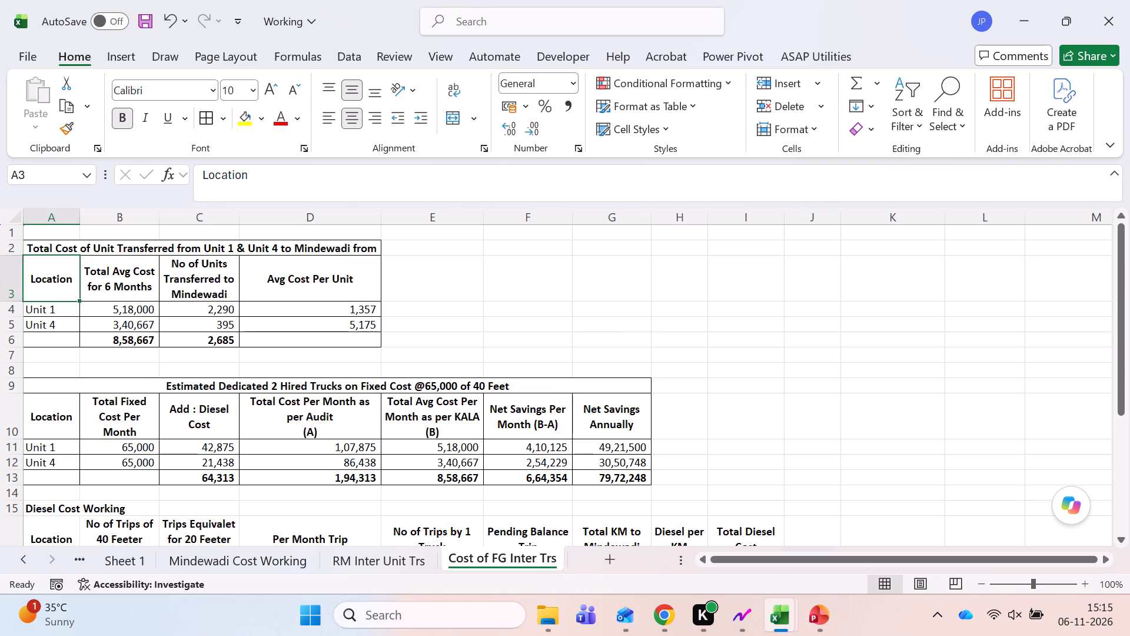
key("ctrl+s")
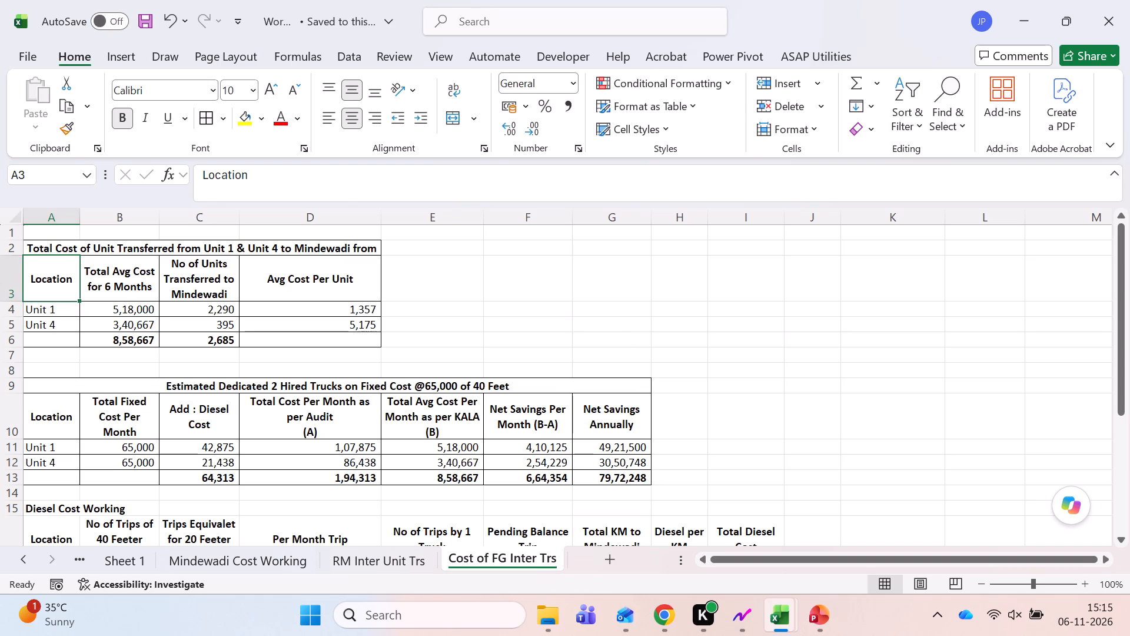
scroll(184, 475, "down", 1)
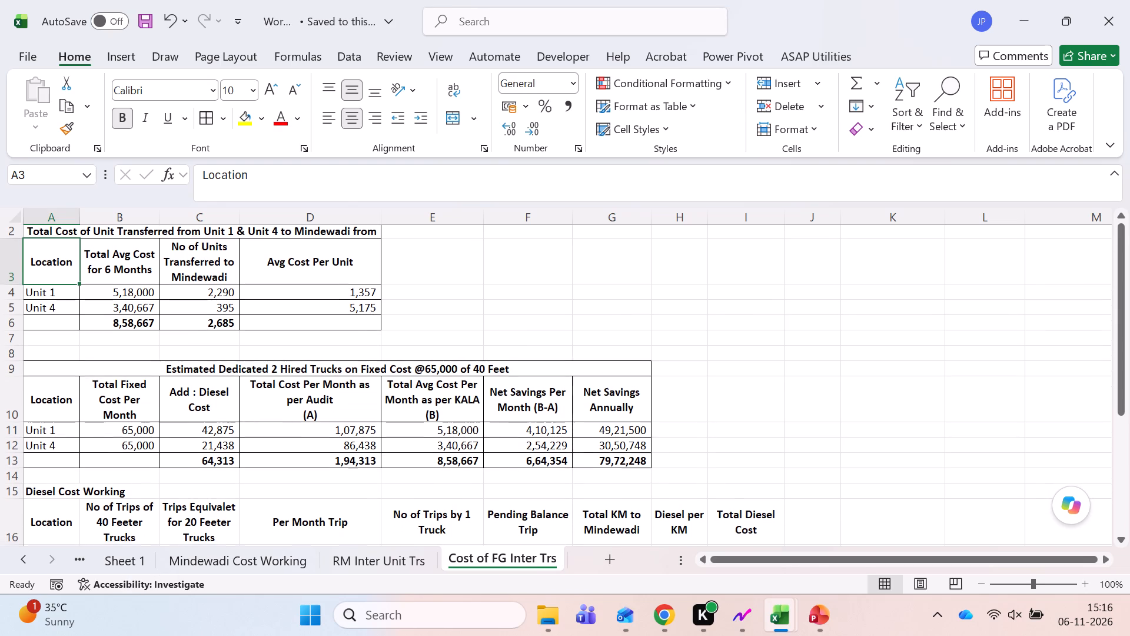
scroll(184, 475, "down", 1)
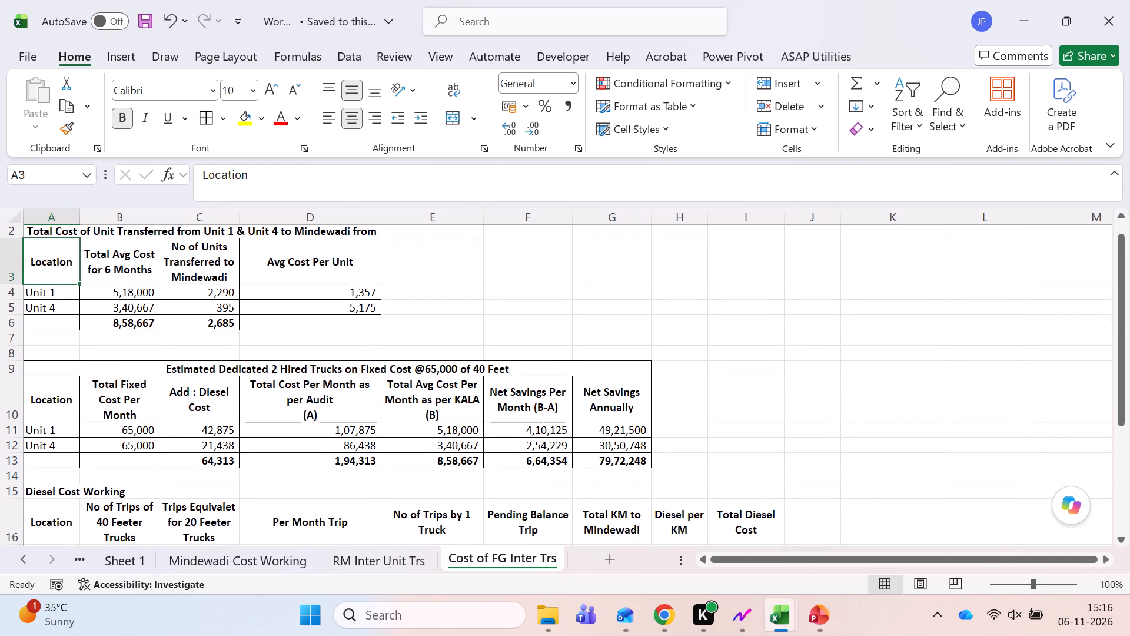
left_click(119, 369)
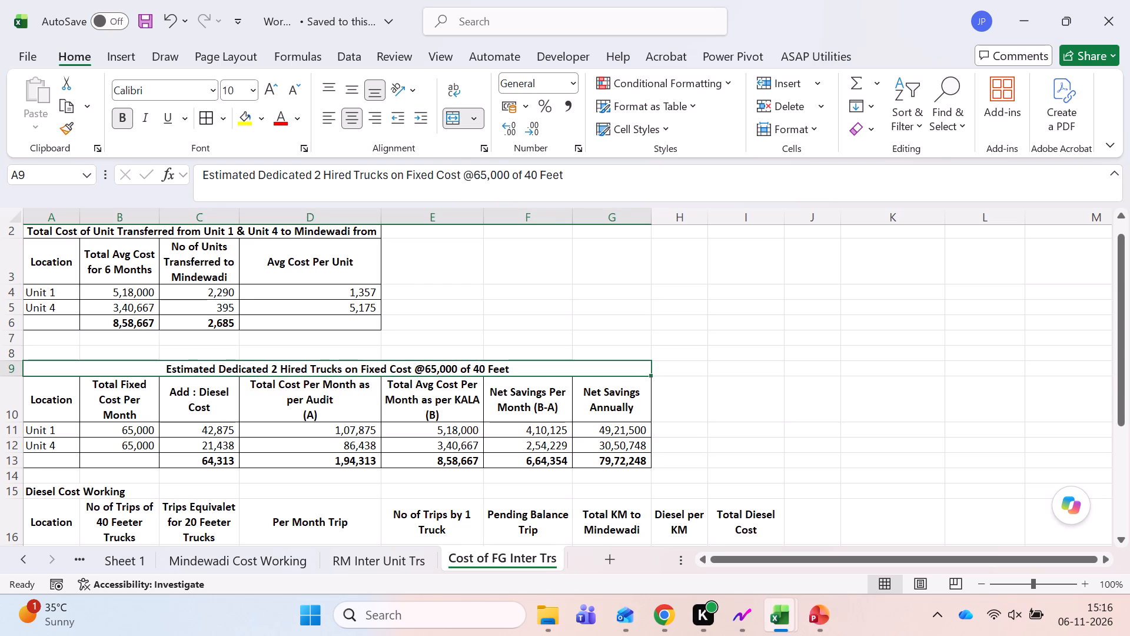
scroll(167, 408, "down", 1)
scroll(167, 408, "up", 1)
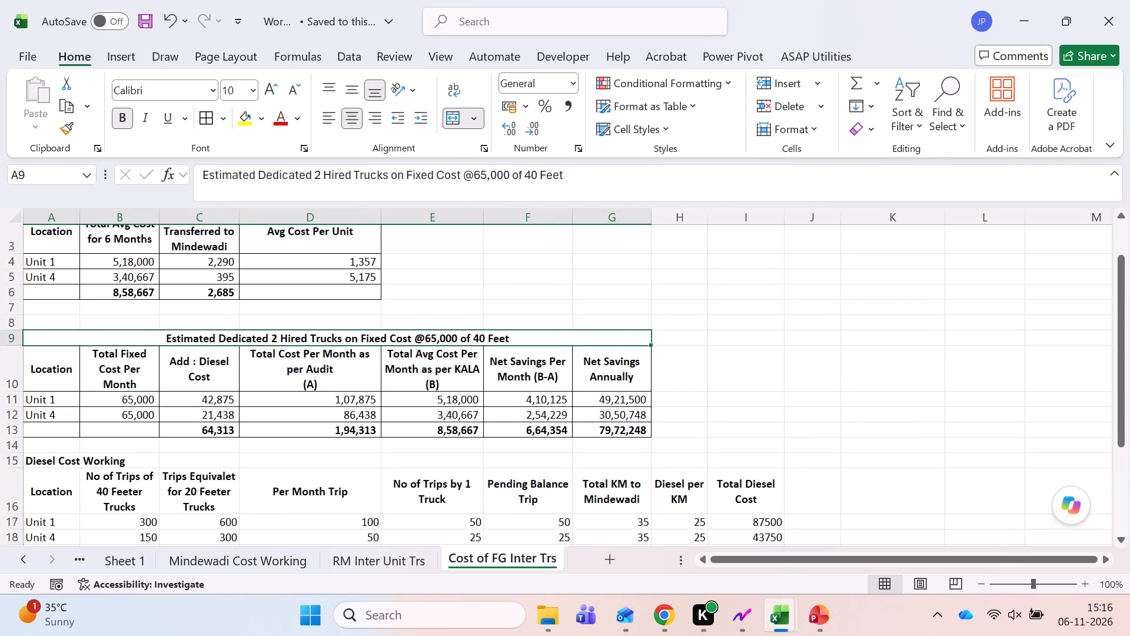
Switch to PowerPoint, widen slide 4's body text box to the slide's right edge and move it up closer to the title.
left_click(833, 609)
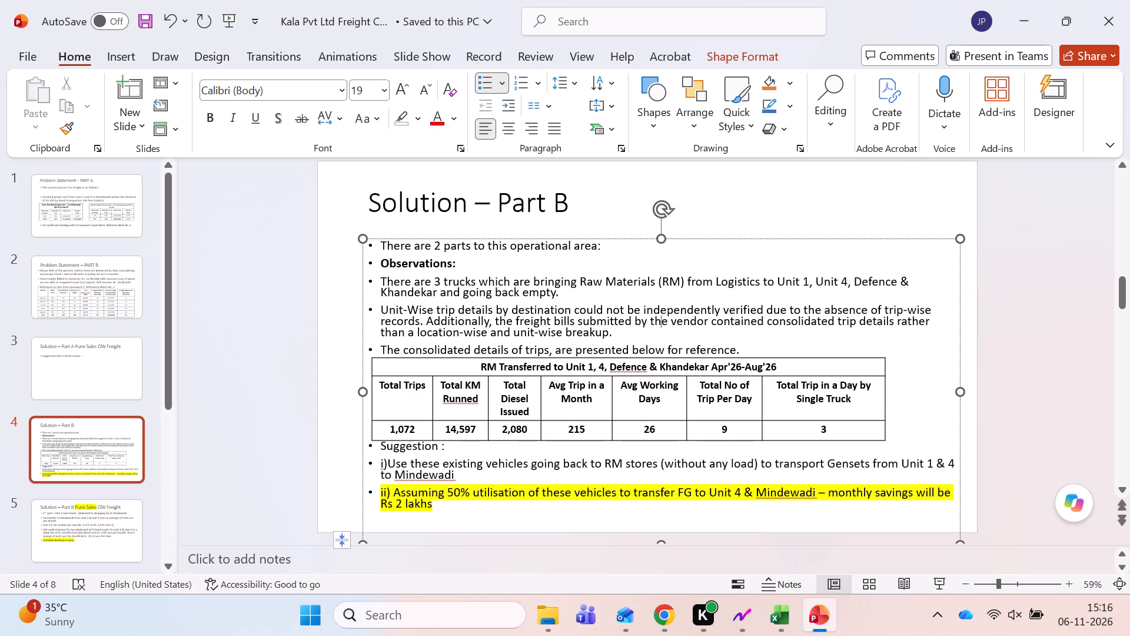
left_click(411, 237)
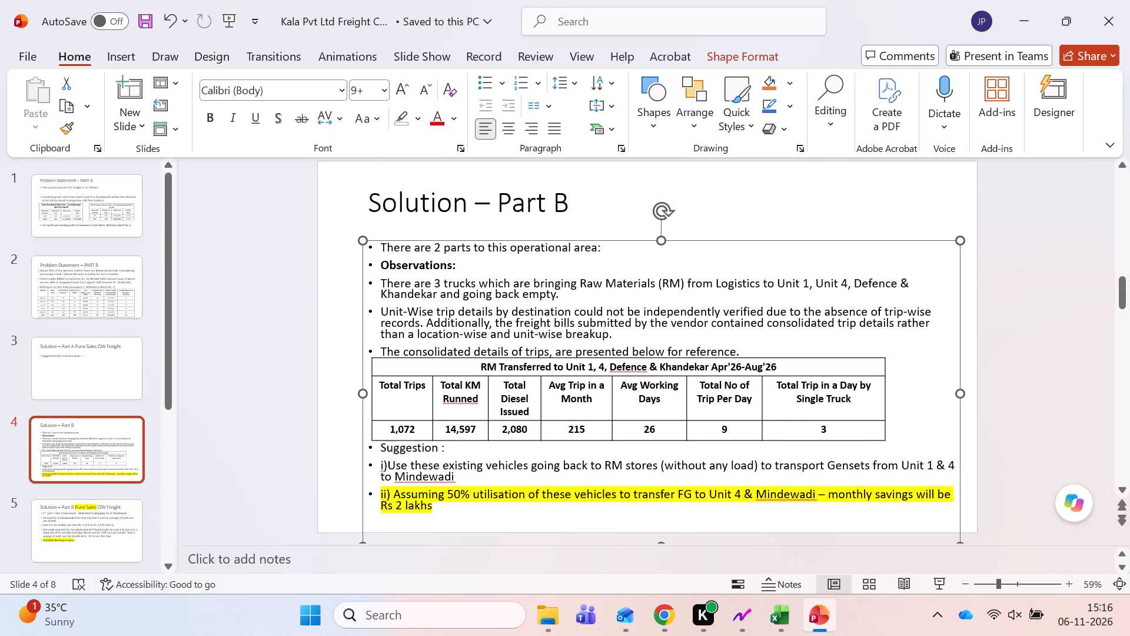
left_click_drag(965, 392, 974, 392)
left_click(865, 402)
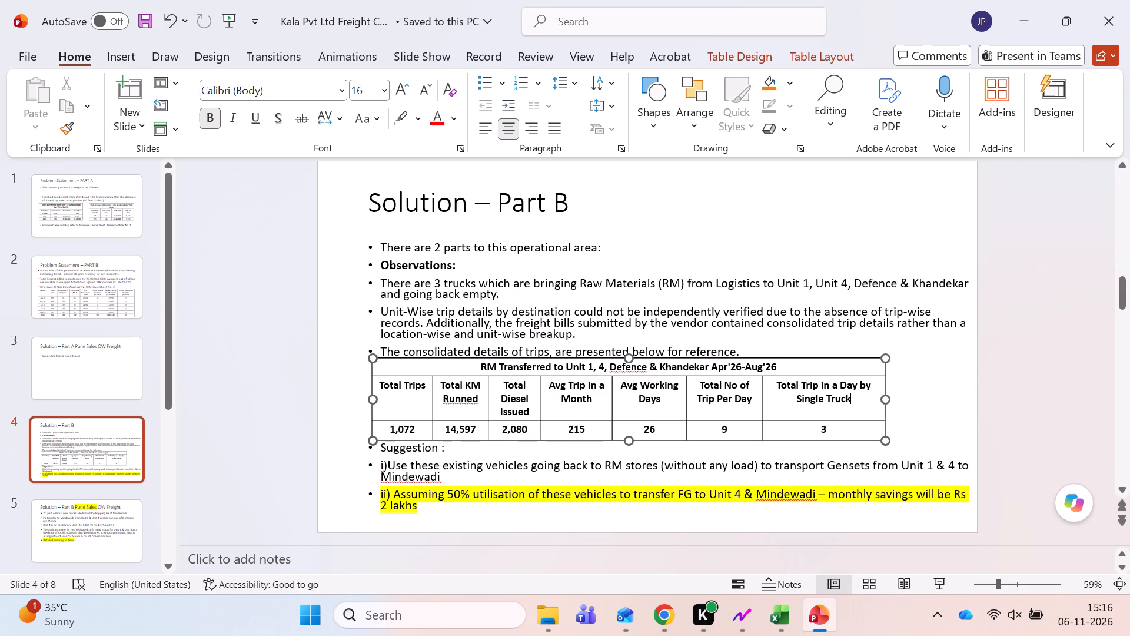
left_click(564, 460)
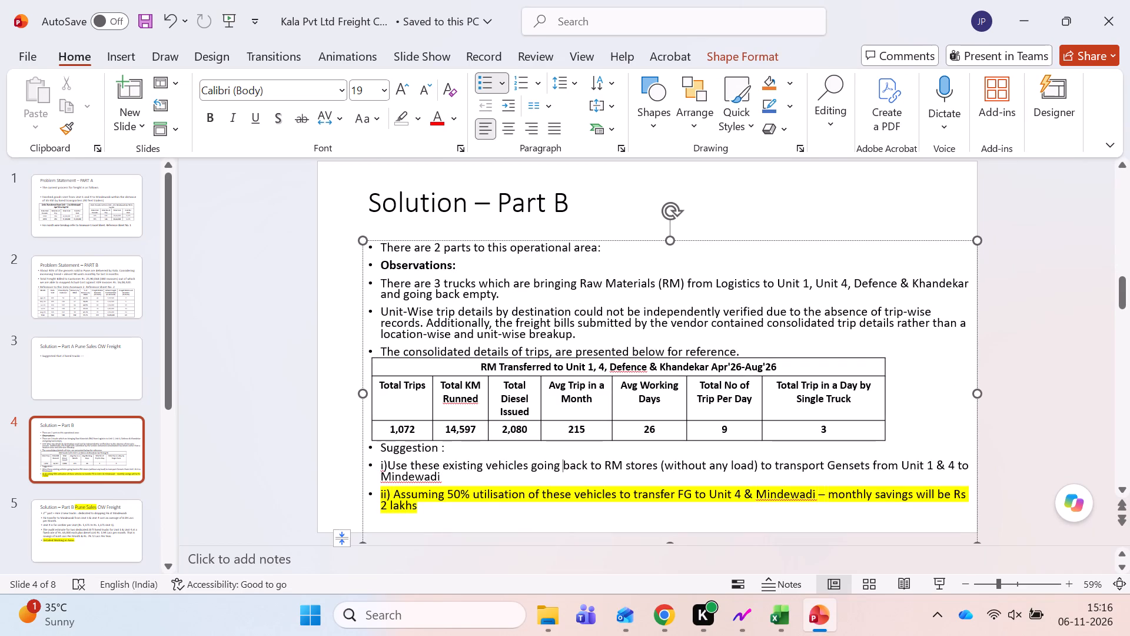
left_click_drag(426, 239, 426, 229)
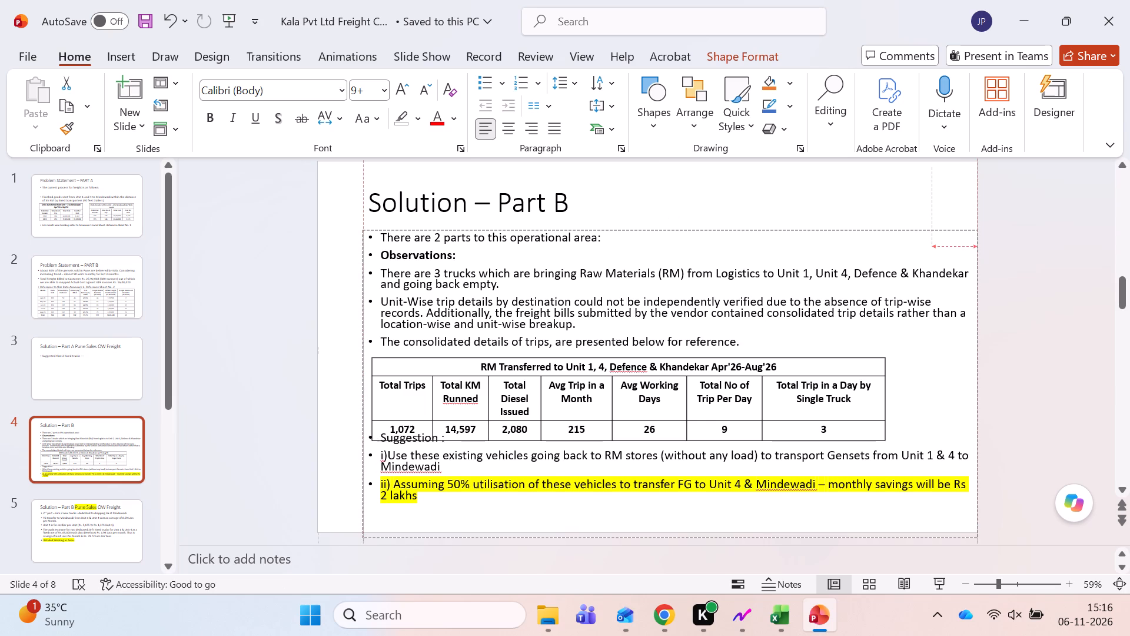
left_click_drag(426, 229, 426, 222)
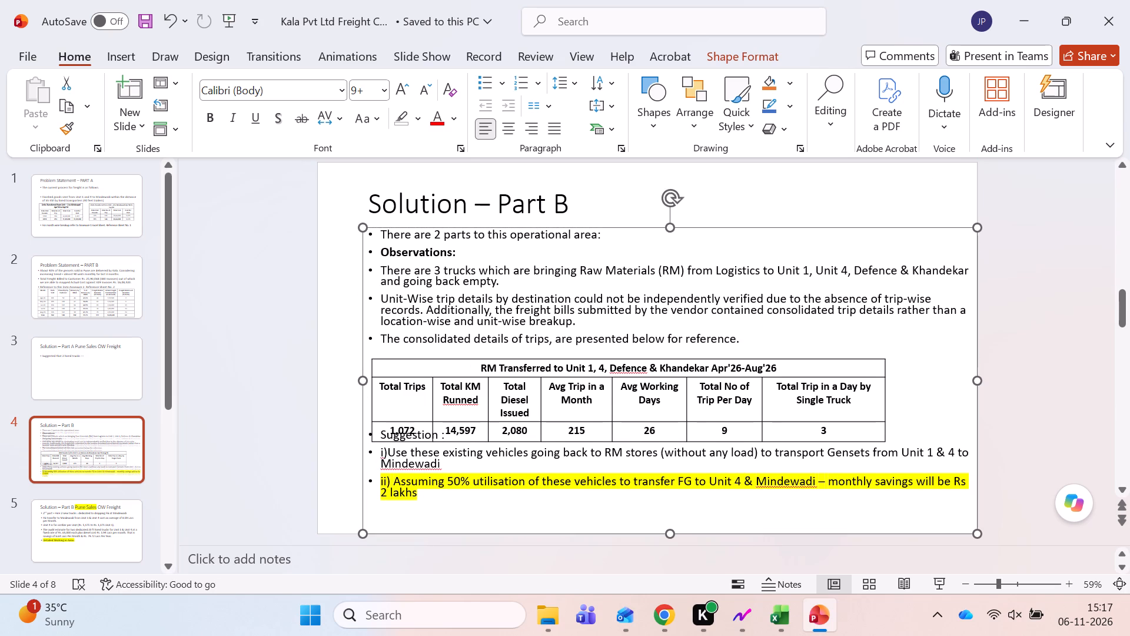
Move the RM Transferred table up on slide 4 so it sits between the consolidated trip details line and the Suggestion heading.
left_click(447, 372)
left_click_drag(436, 360, 435, 353)
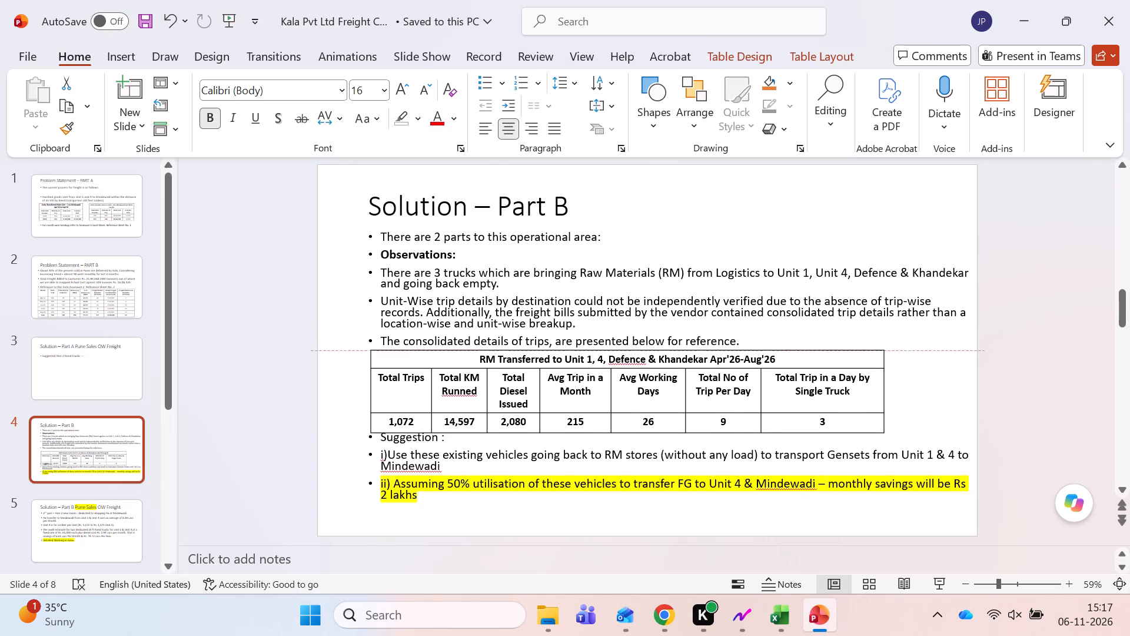
left_click_drag(435, 353, 435, 346)
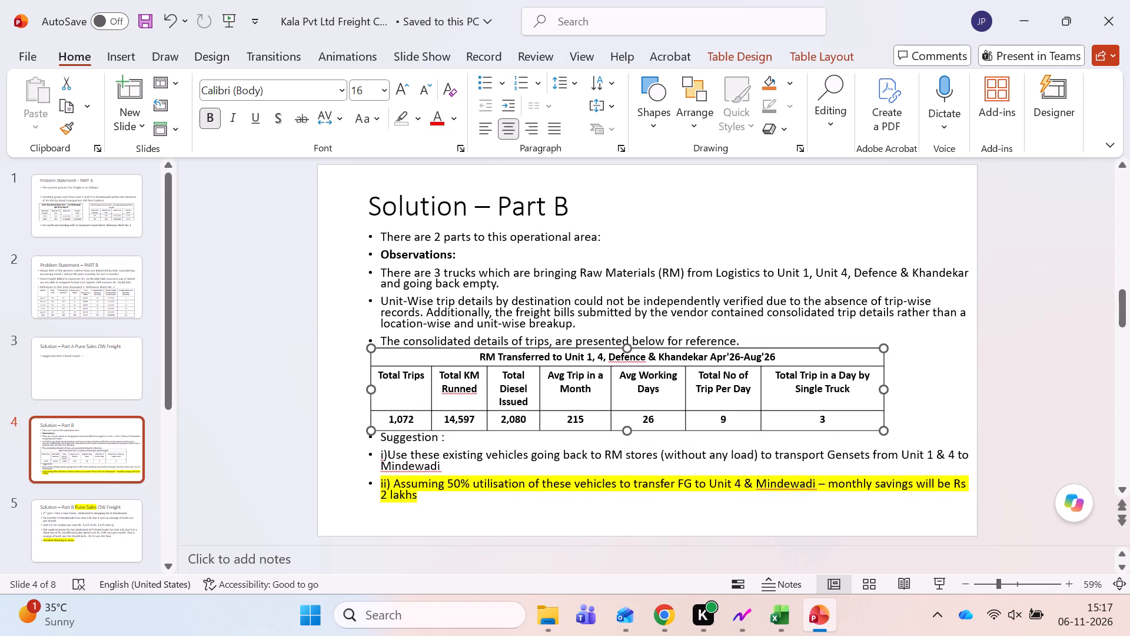
Make the "Suggestion :" heading bold on slide 4.
left_click(445, 442)
key("ctrl+shift+Left")
key("ctrl+shift+Left")
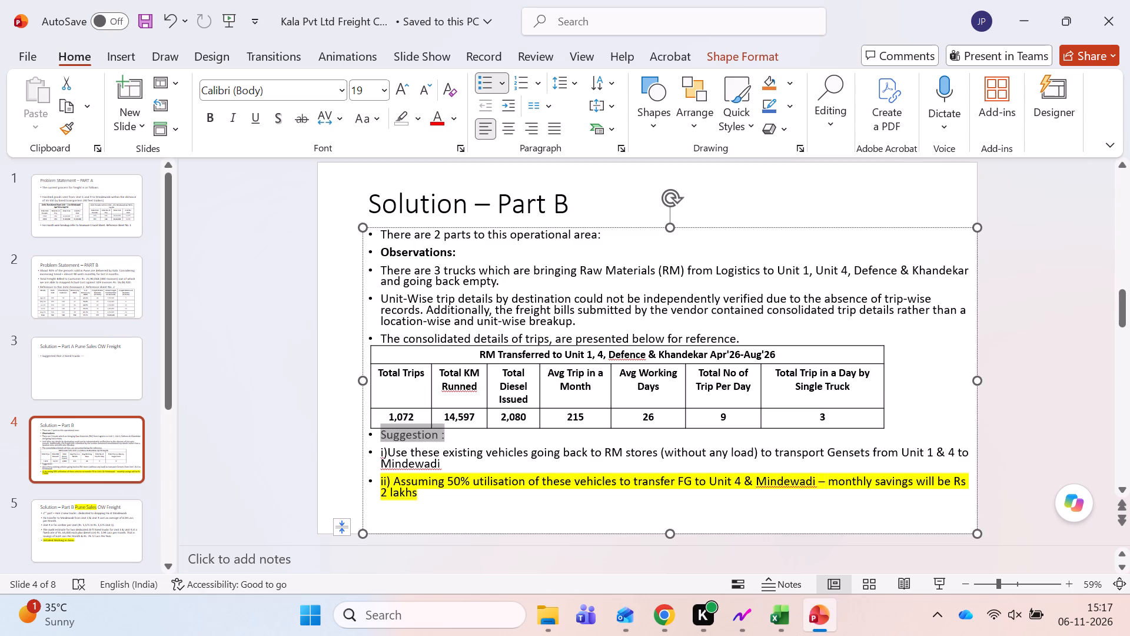
key("ctrl+shift+Left")
key("ctrl+shift+Right")
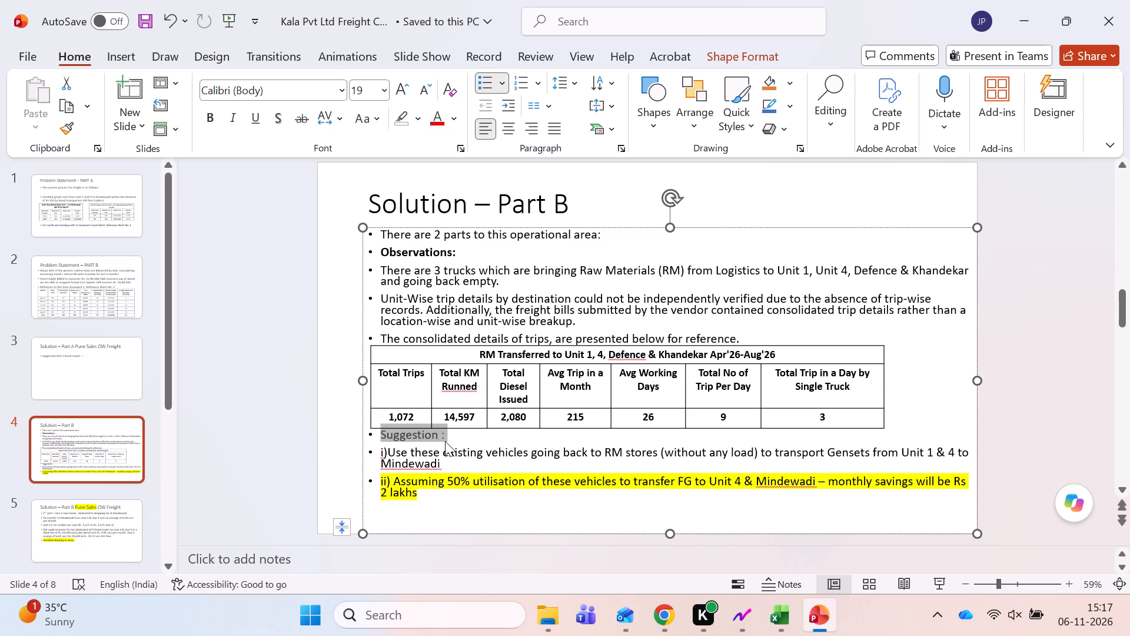
key("ctrl+b")
left_click(454, 439)
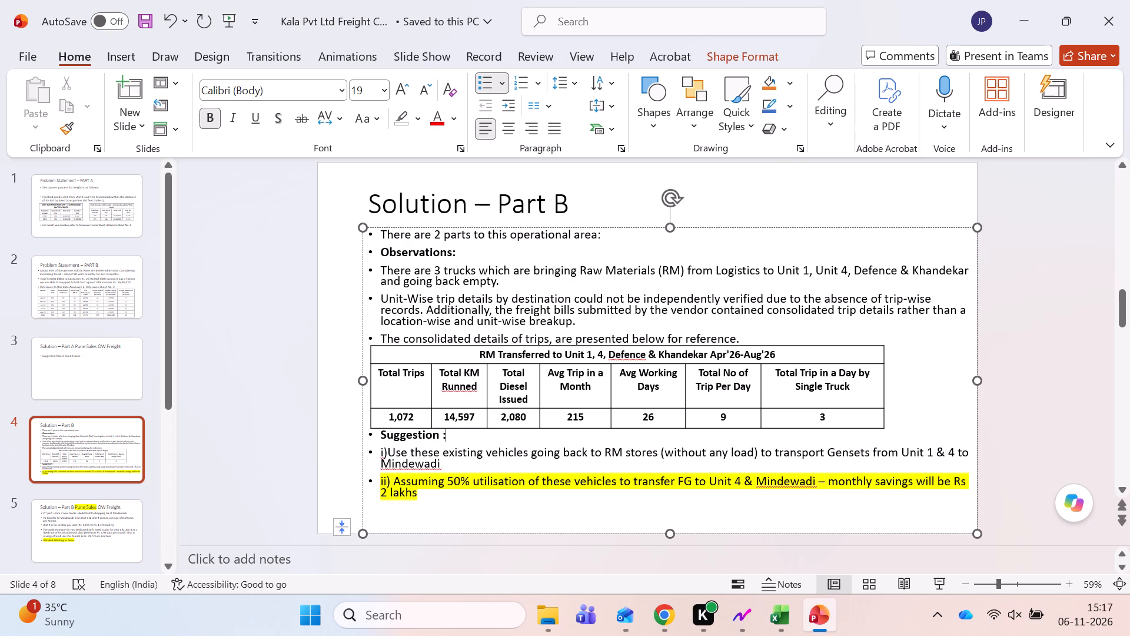
Remove the yellow highlight from suggestion ii) about 50% utilisation of the vehicles on slide 4.
left_click(426, 495)
key("shift+Up")
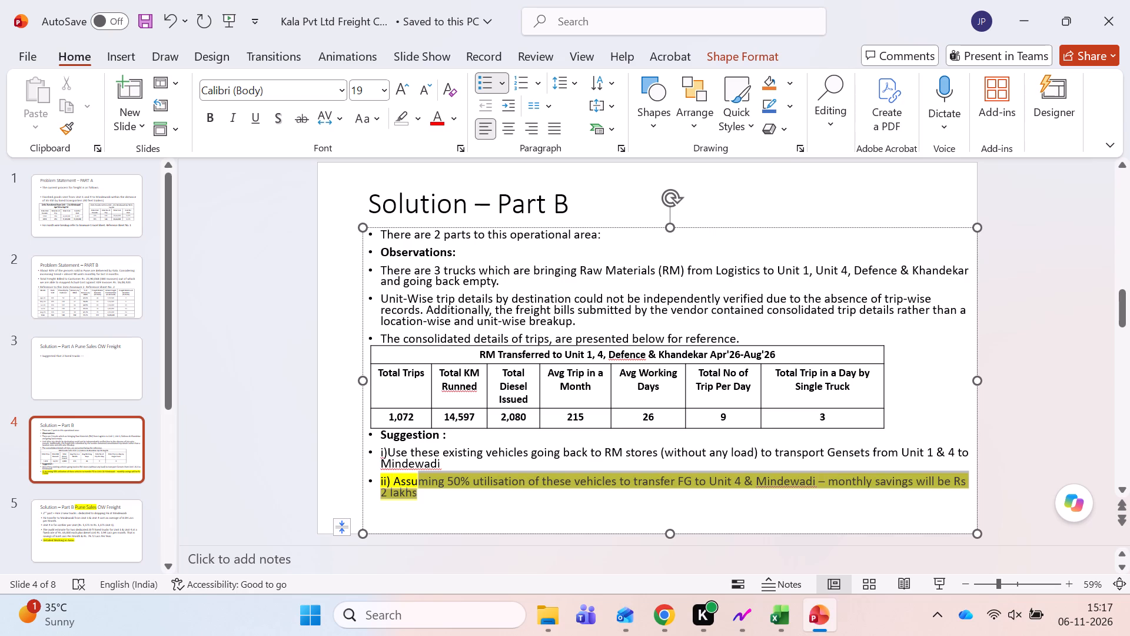
key("shift+Left")
key("shift+Left")
key("shift+Left")
key("shift+Left")
key("shift+Left")
key("shift+Left")
key("shift+Left")
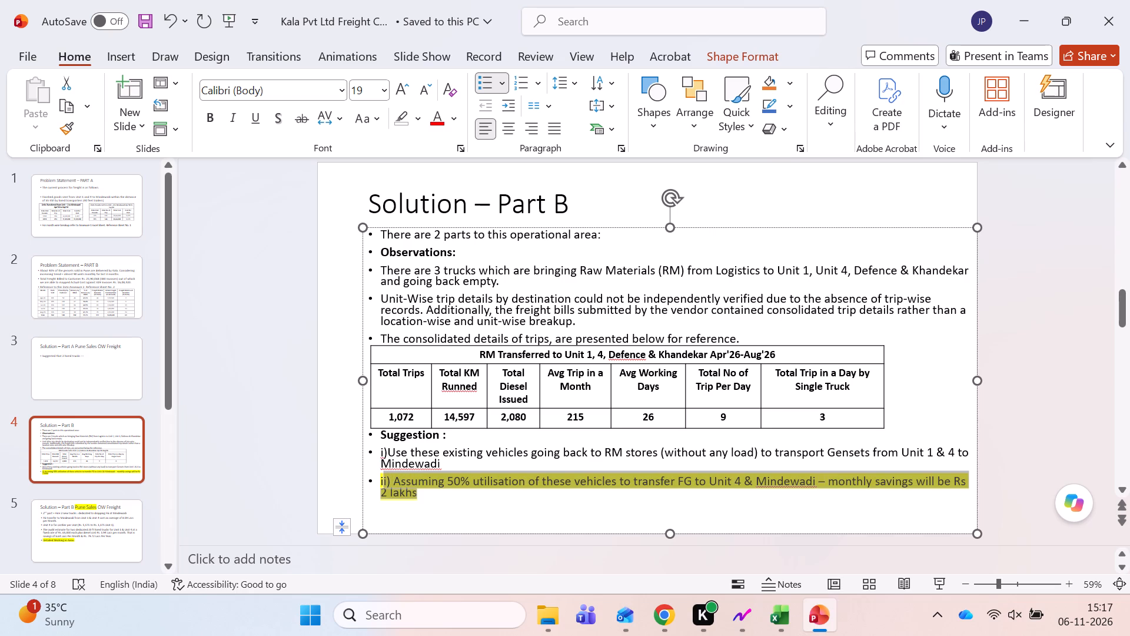
key("shift+Left")
left_click(401, 115)
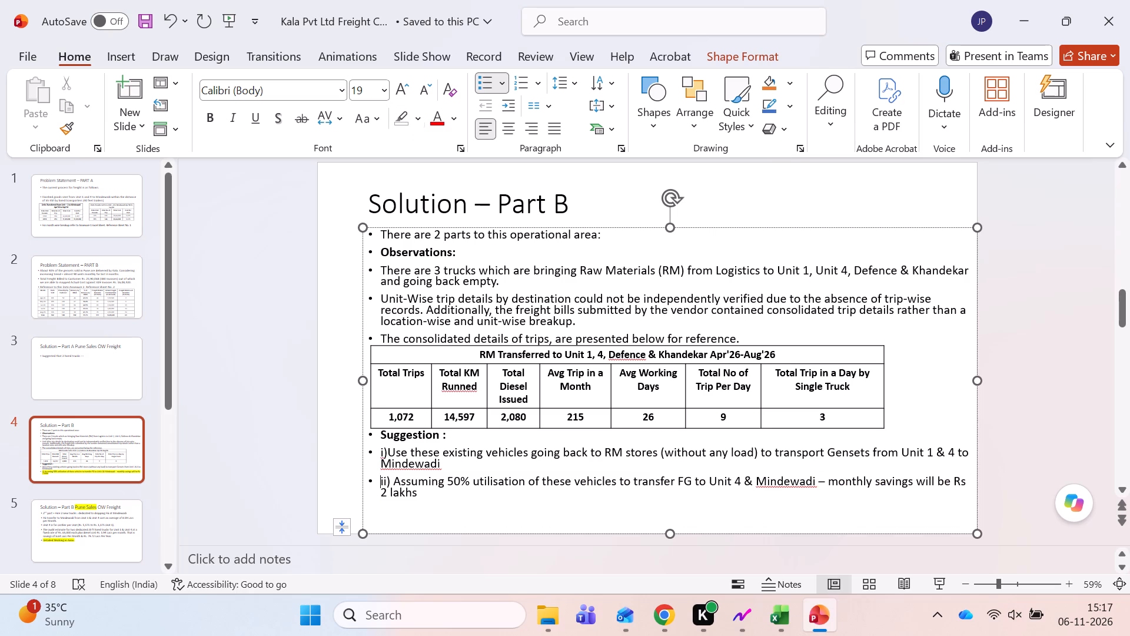
Check slides 5 and 6, then end suggestion ii) on slide 4 with ". Detailed working attached in".
left_click(1123, 488)
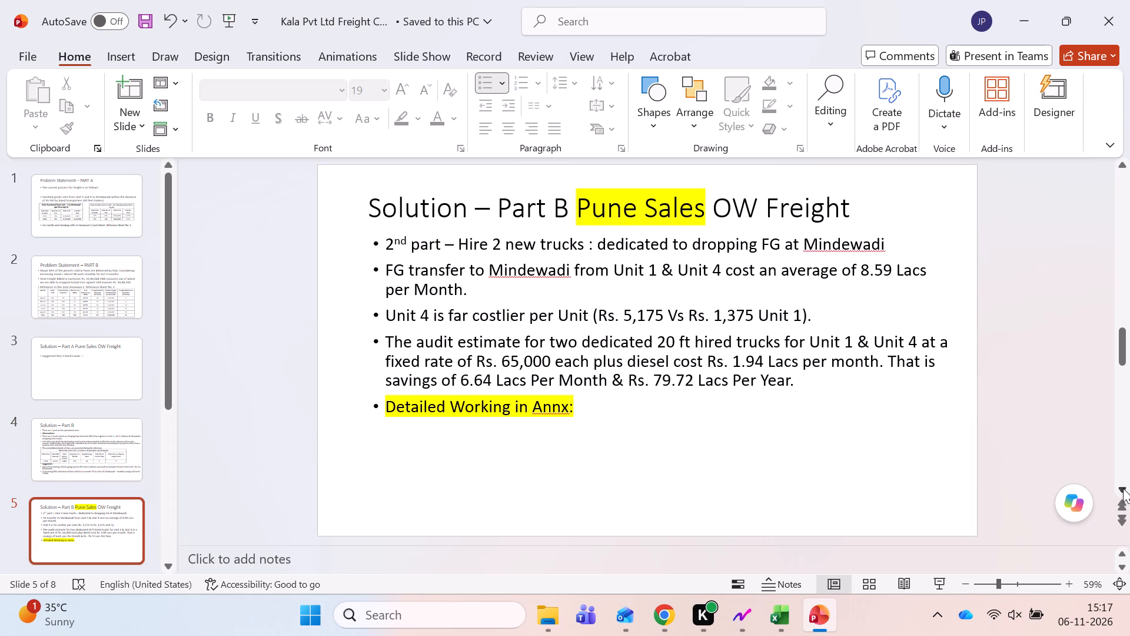
left_click(1123, 488)
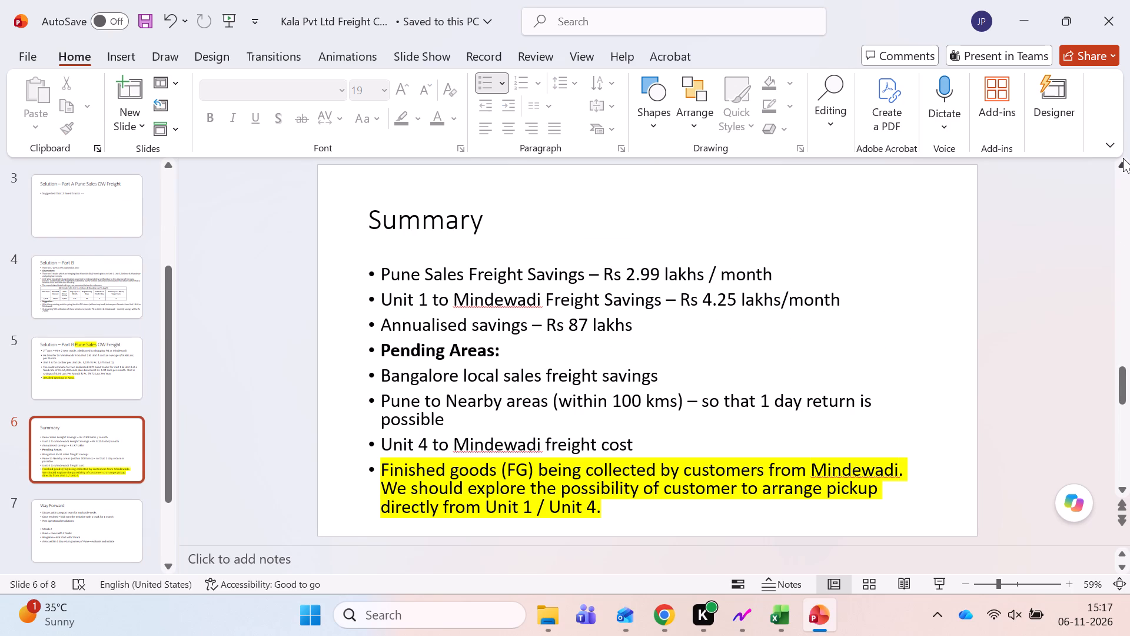
left_click(1125, 168)
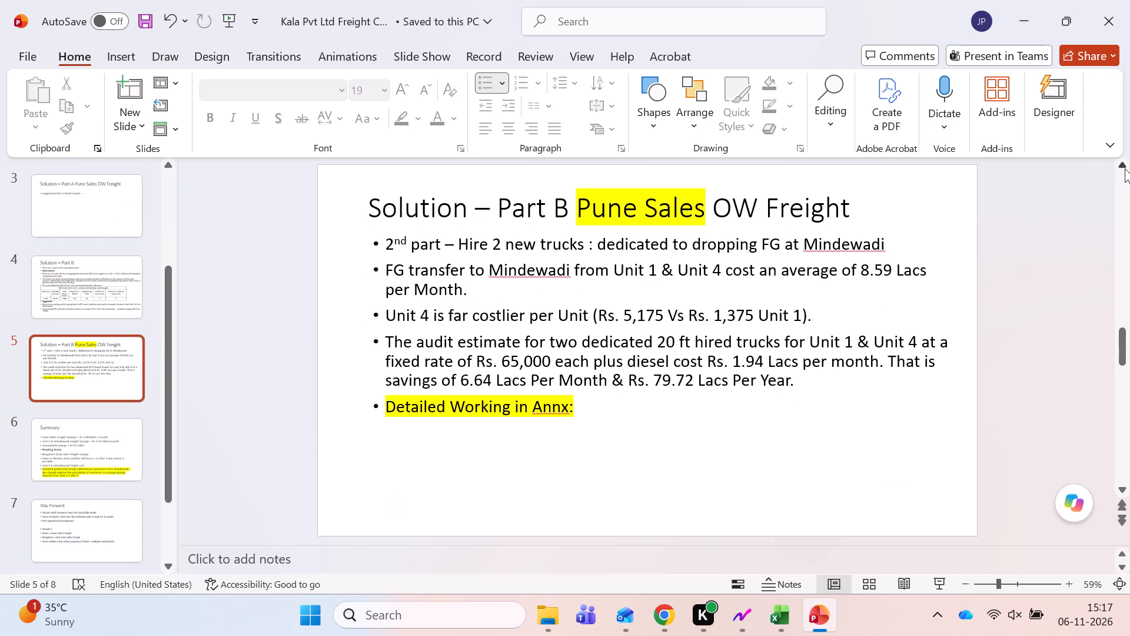
left_click(1125, 168)
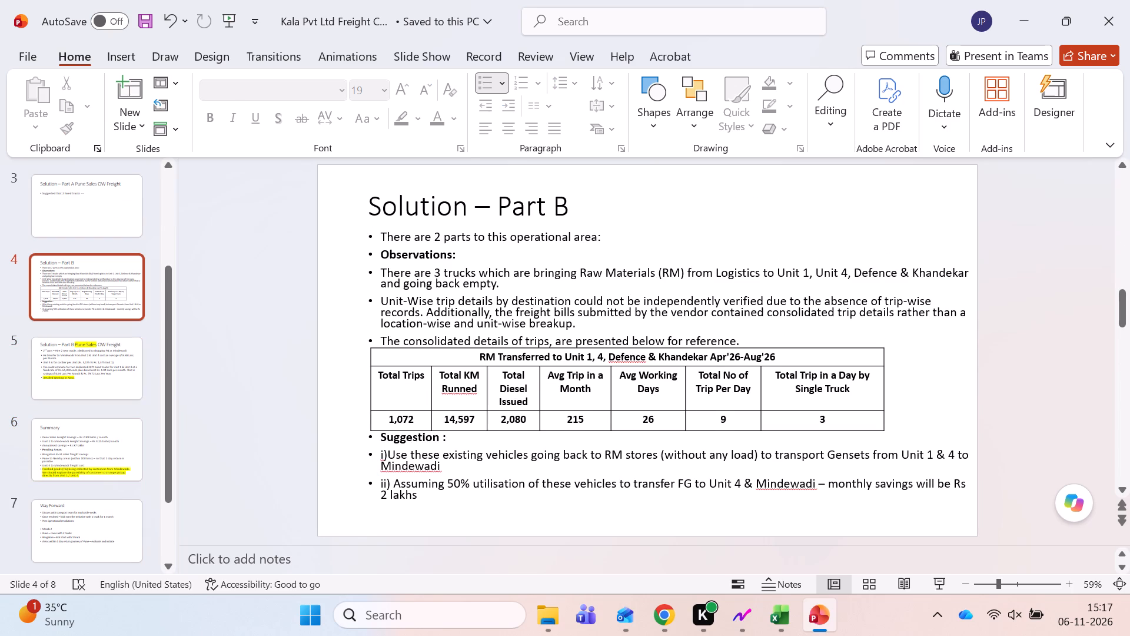
left_click(429, 501)
type(".")
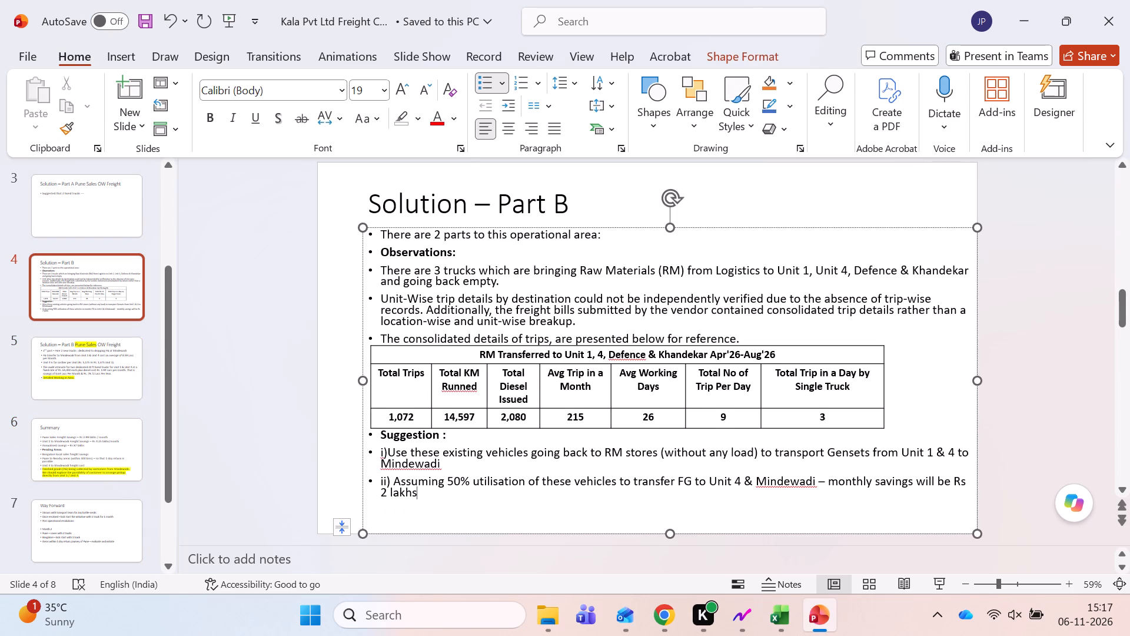
key("space")
type("Detail")
type("ed working attacjed")
key("space")
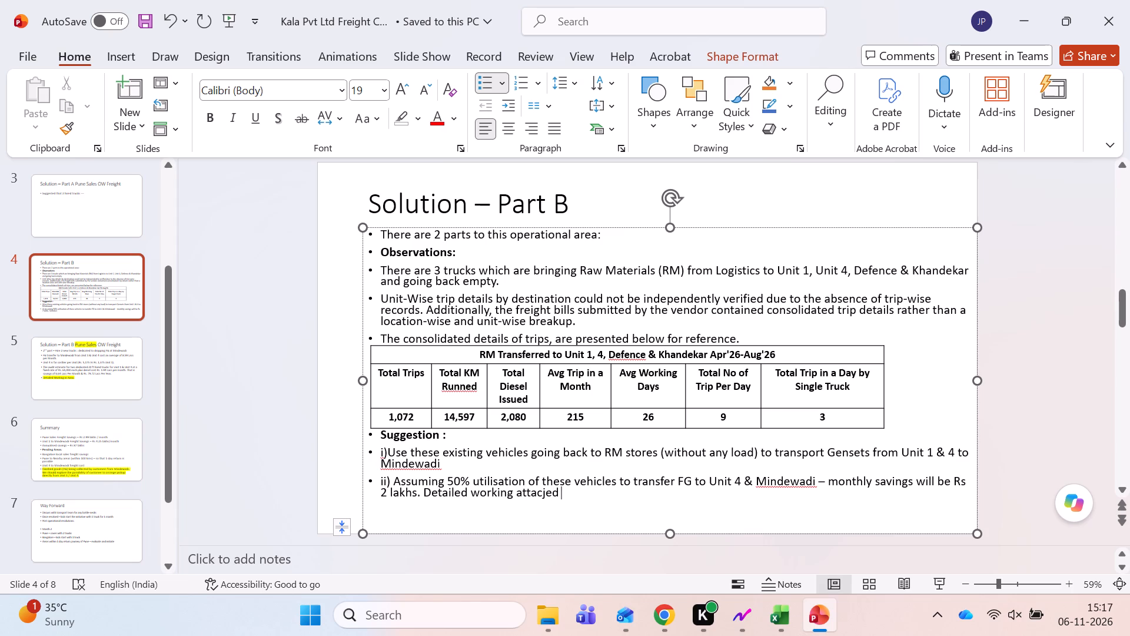
key("BackSpace")
key("BackSpace")
key("BackSpace")
key("BackSpace")
type("hed in")
left_click(579, 323)
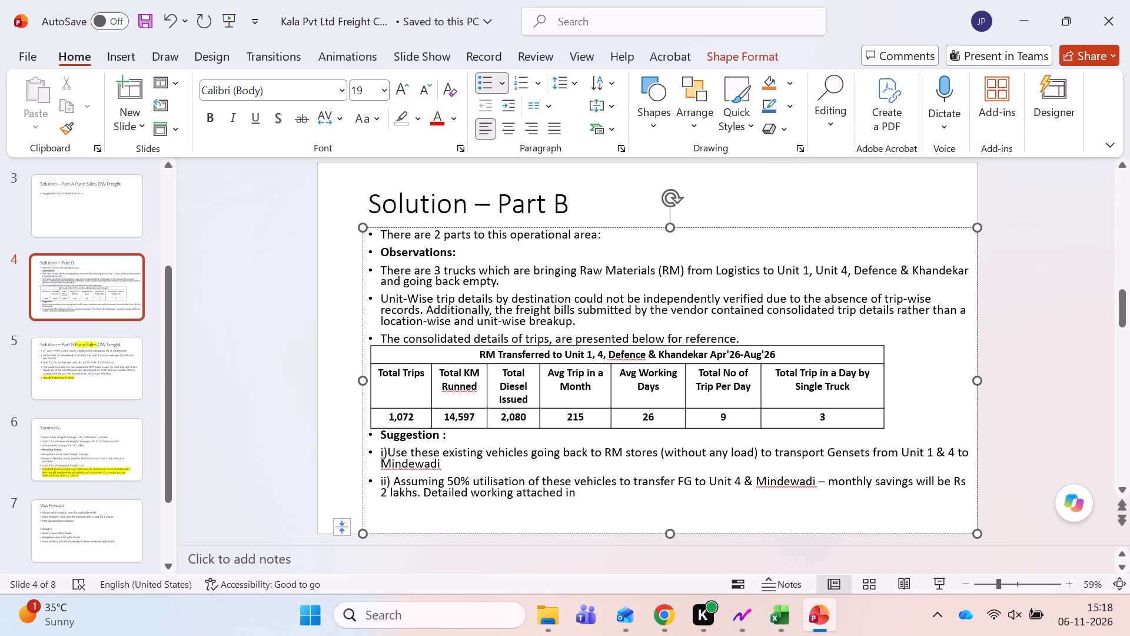
left_click(588, 501)
Switch to the Working workbook and look through its sheets for the detailed working behind the suggestion.
key("alt+Tab")
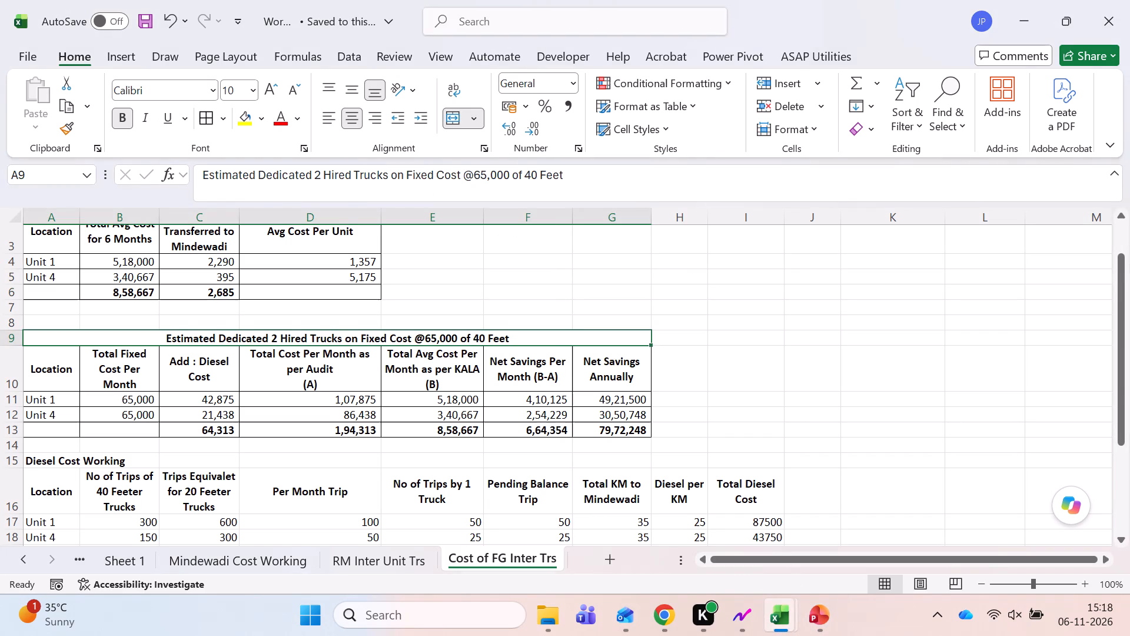
scroll(588, 502, "down", 1)
scroll(588, 502, "up", 1)
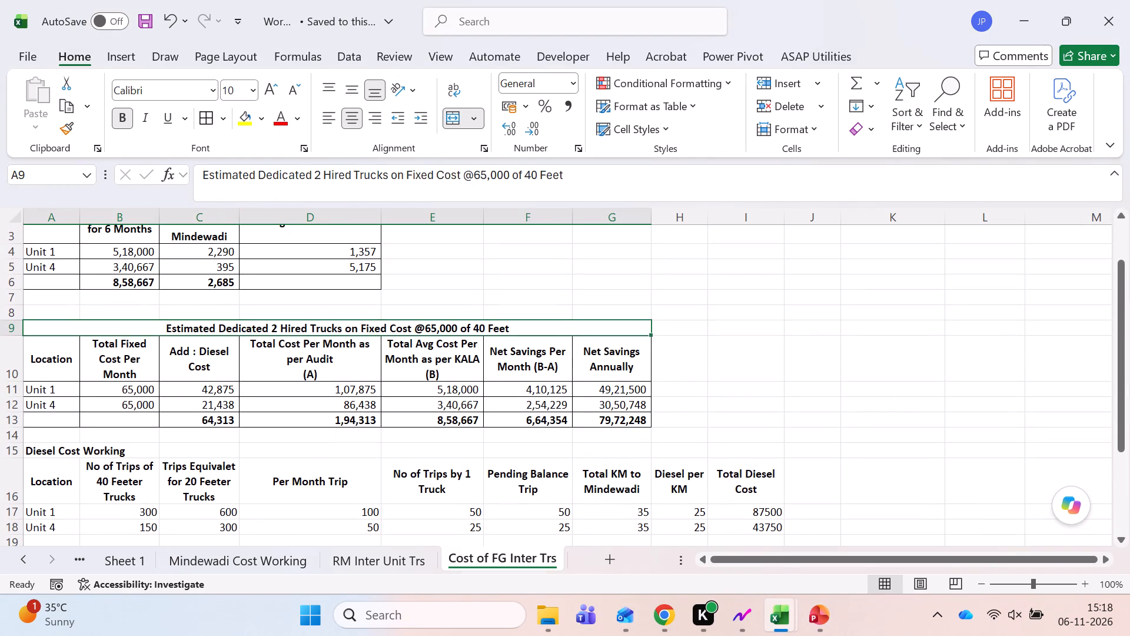
key("ctrl+Page_Up")
key("ctrl+Page_Up")
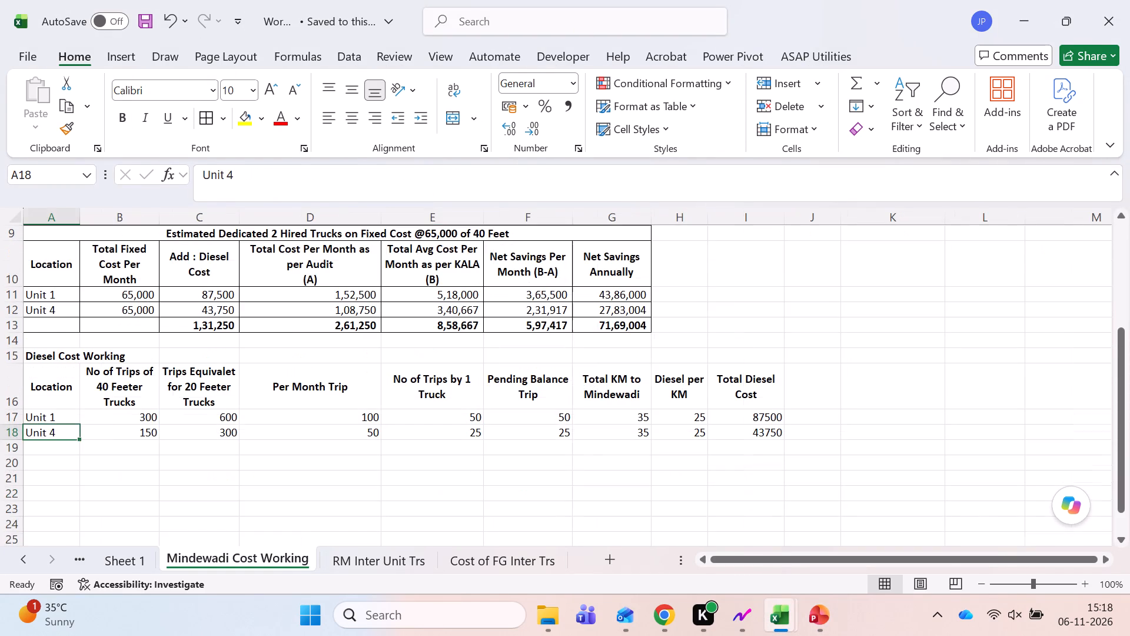
key("ctrl+Page_Up")
key("ctrl+Page_Up")
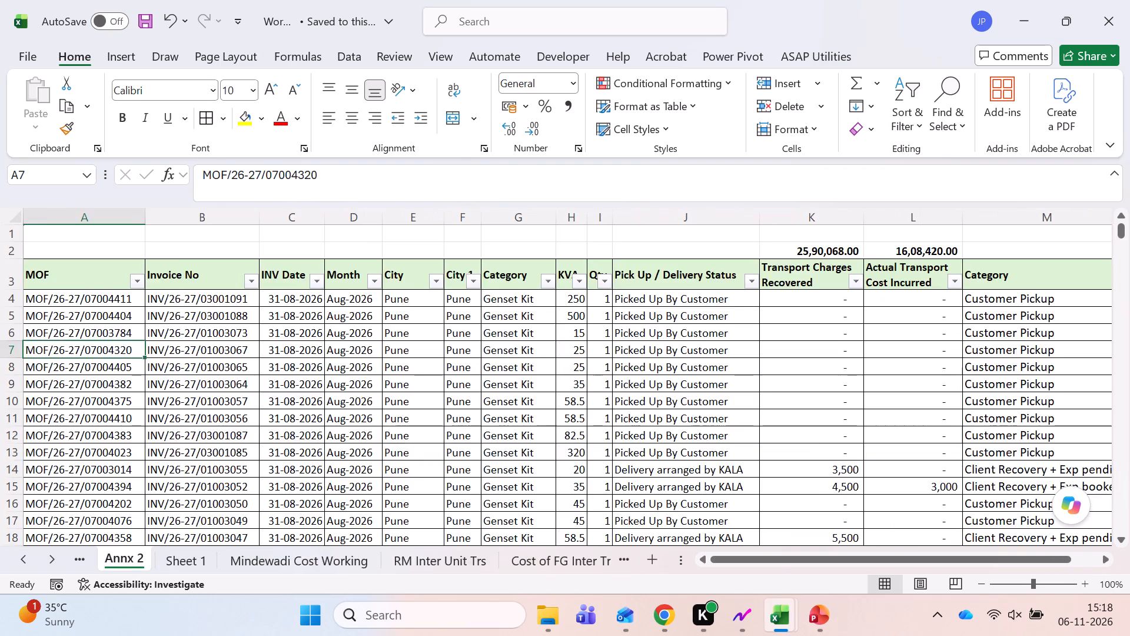
key("ctrl+Page_Up")
key("ctrl+Page_Up")
key("ctrl+Page_Down")
key("ctrl+Page_Down")
key("ctrl+Page_Down")
key("ctrl+Page_Down")
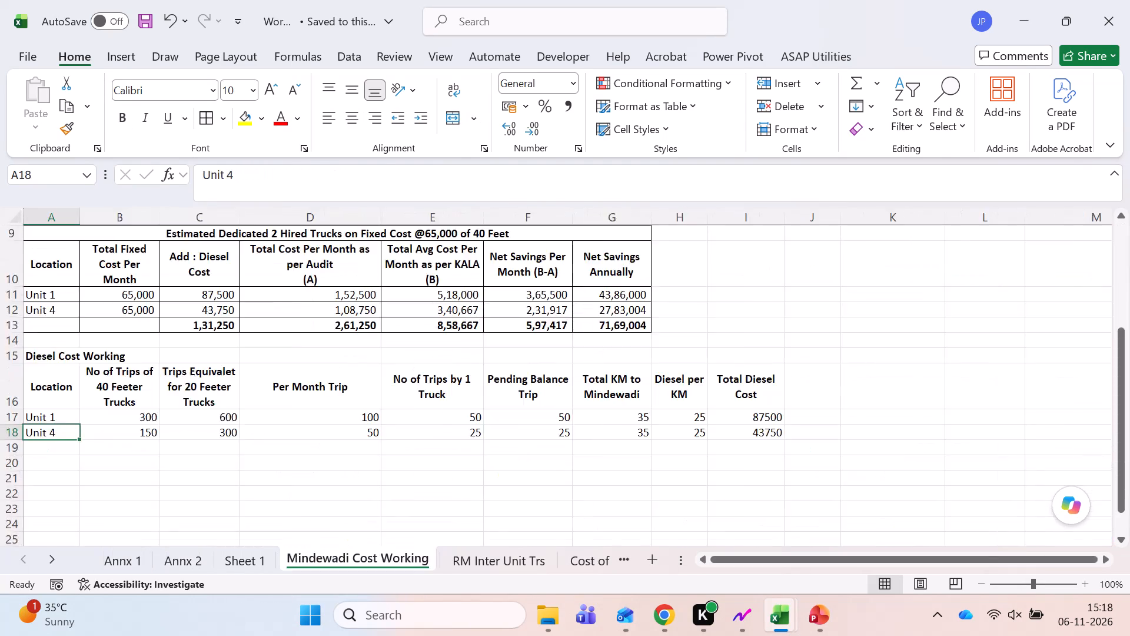
key("ctrl+Page_Down")
key("ctrl+Page_Down")
key("ctrl+Page_Down")
Switch to the Annexure workbook, check its Sheet1, Sheet 1 and Annx 1 sheets, and save it.
key("alt+Tab")
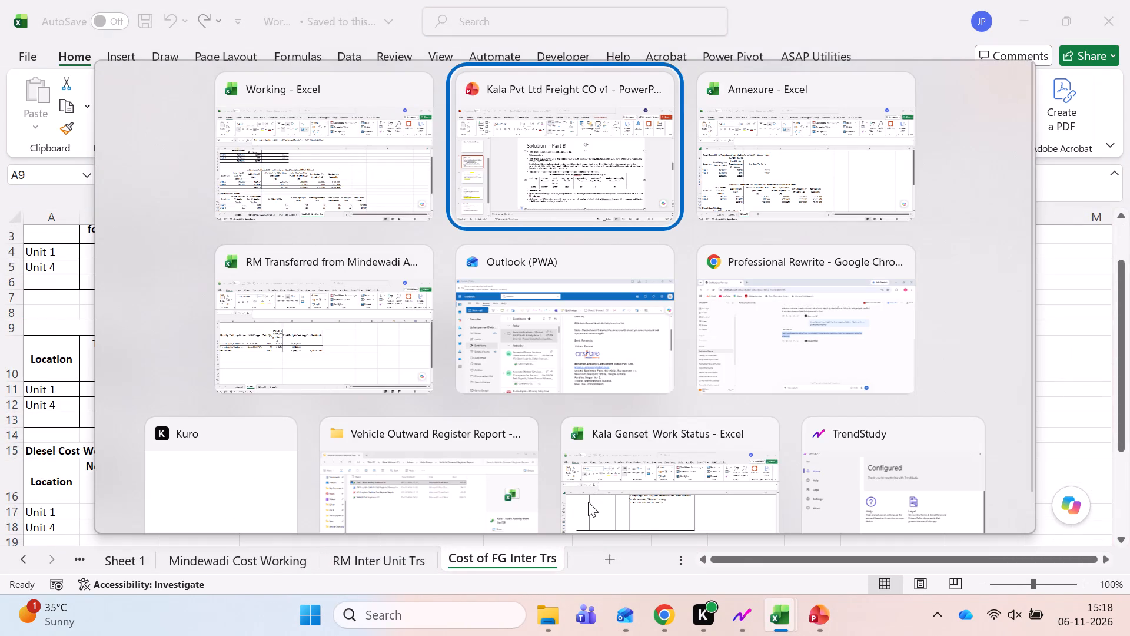
key("alt+Tab")
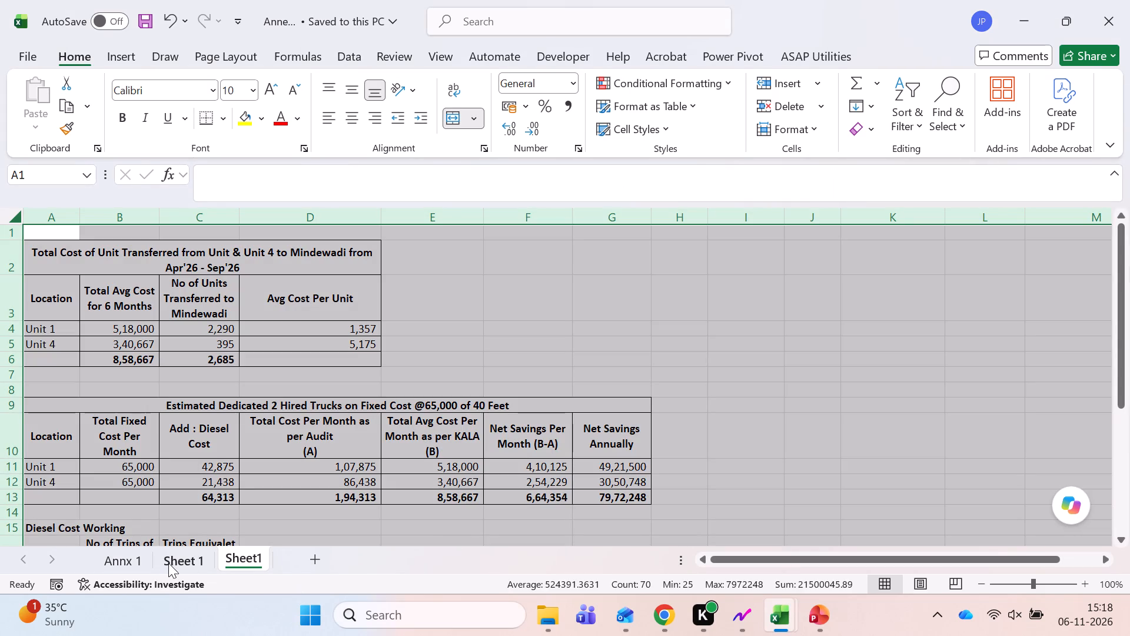
scroll(208, 478, "down", 1)
left_click(187, 555)
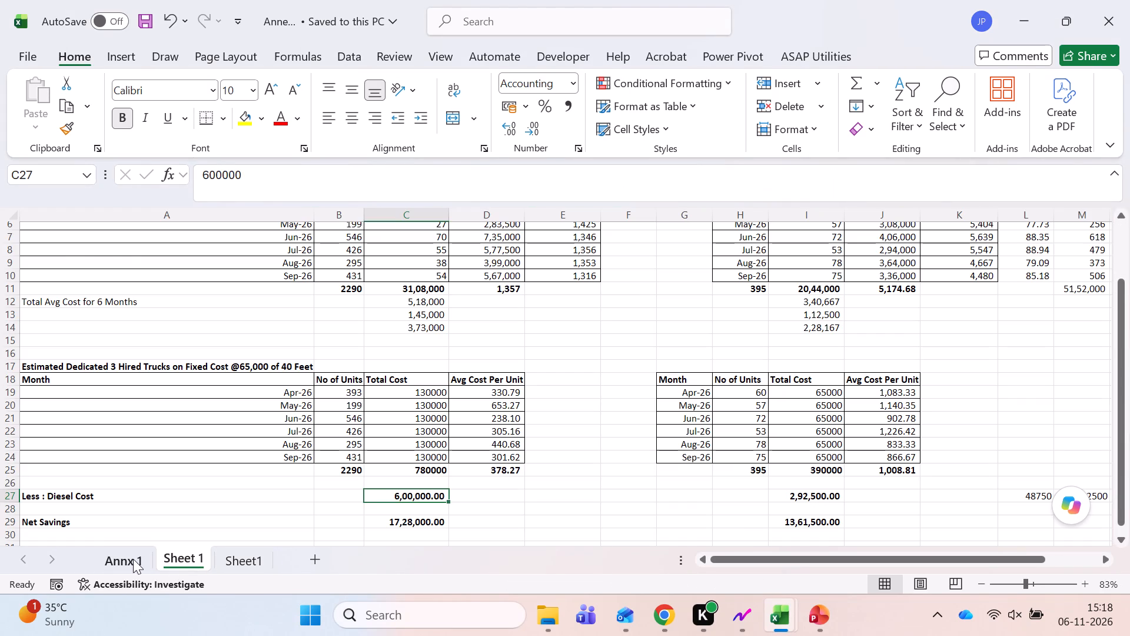
left_click(101, 550)
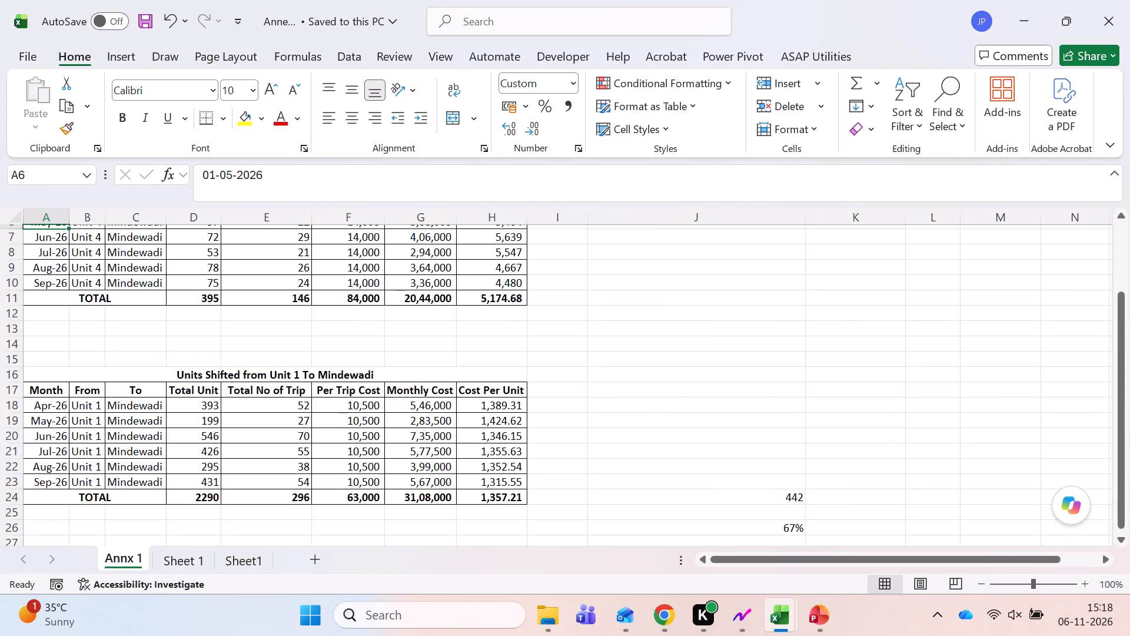
key("ctrl+s")
Switch to the RM Transferred from Mindewadi workbook, examine its four sheets, and save it with Sheet2 active.
left_click(775, 620)
left_click(786, 522)
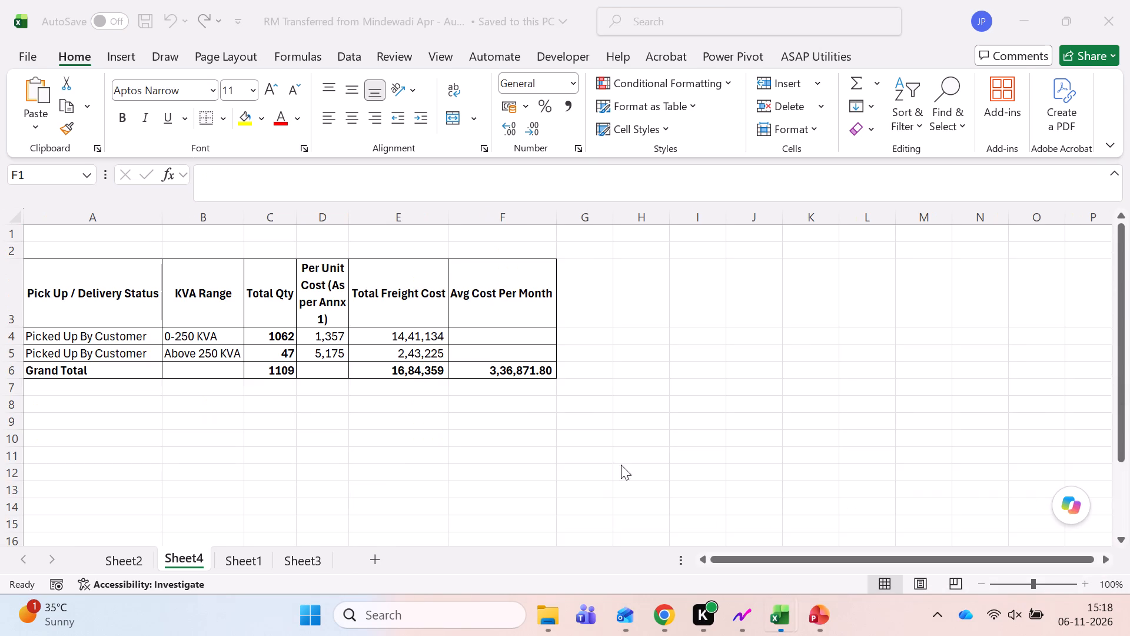
scroll(329, 403, "up", 2)
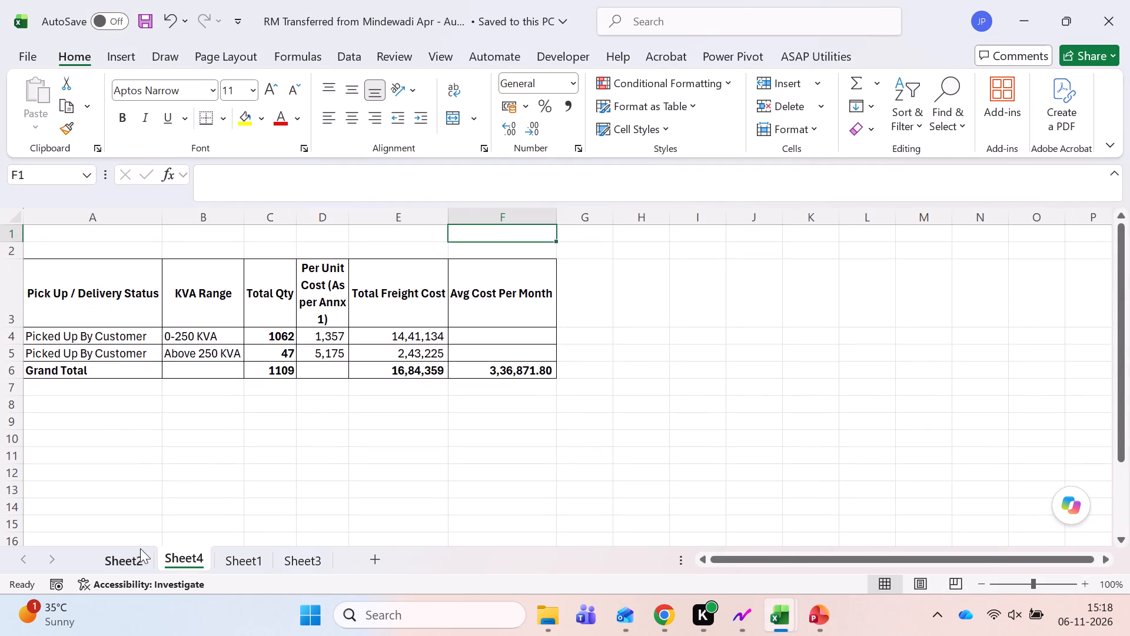
left_click(131, 550)
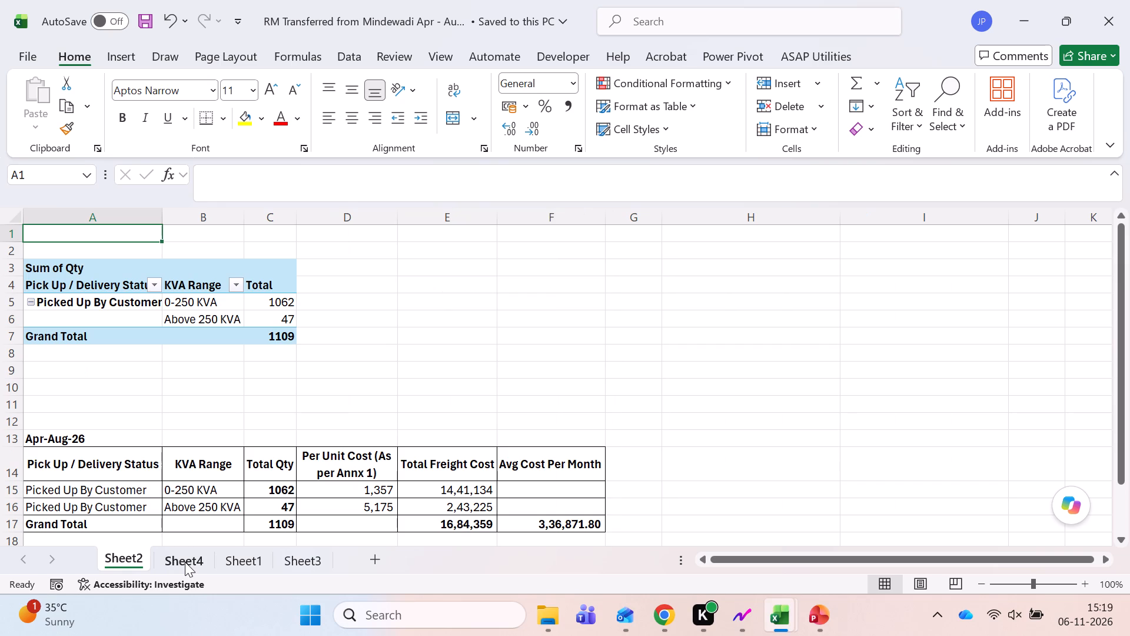
left_click(185, 562)
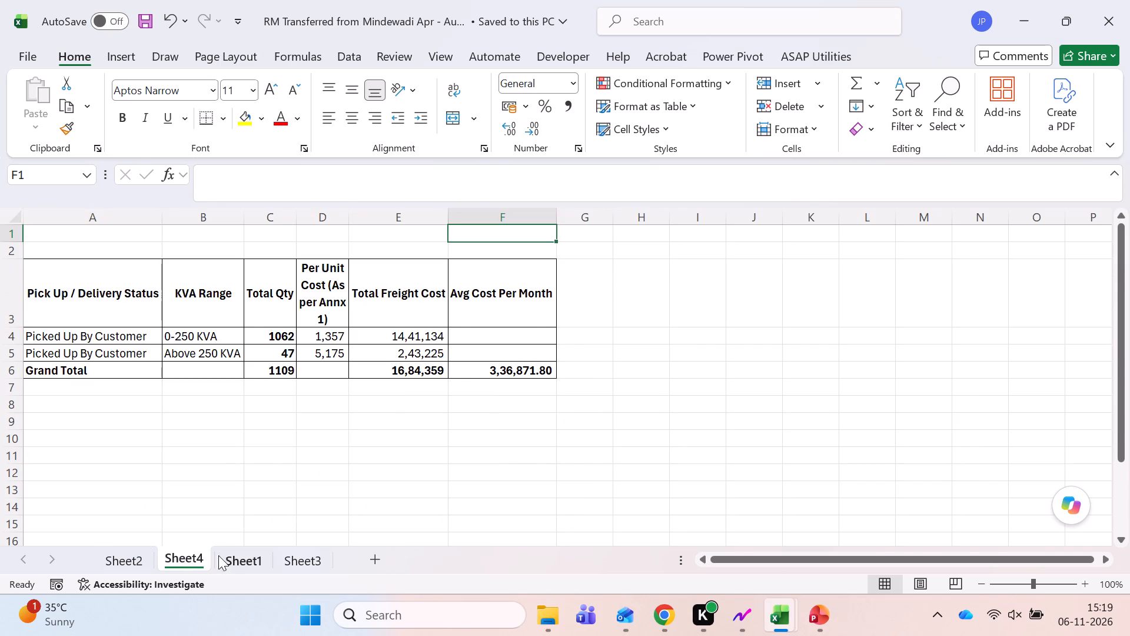
left_click(231, 555)
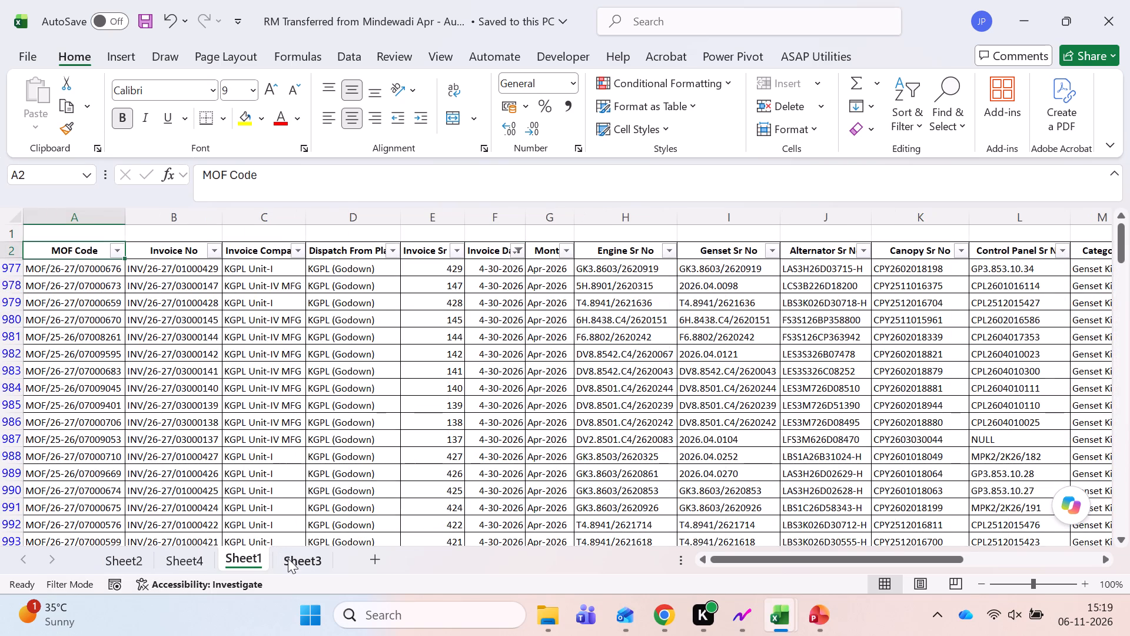
left_click(288, 558)
left_click(252, 562)
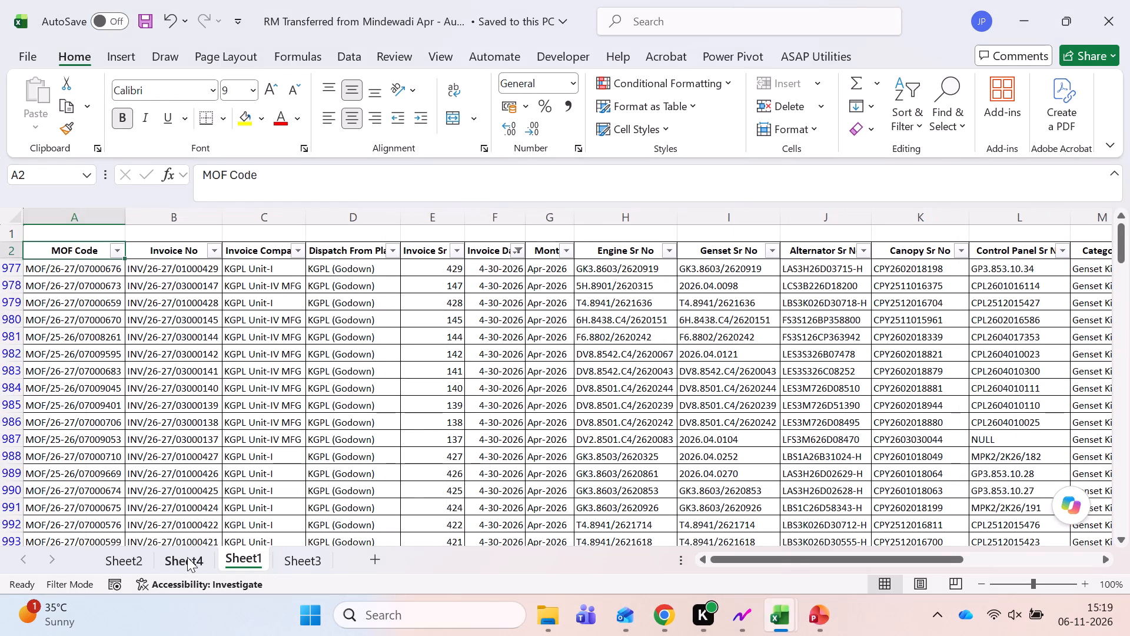
left_click(187, 557)
left_click(126, 556)
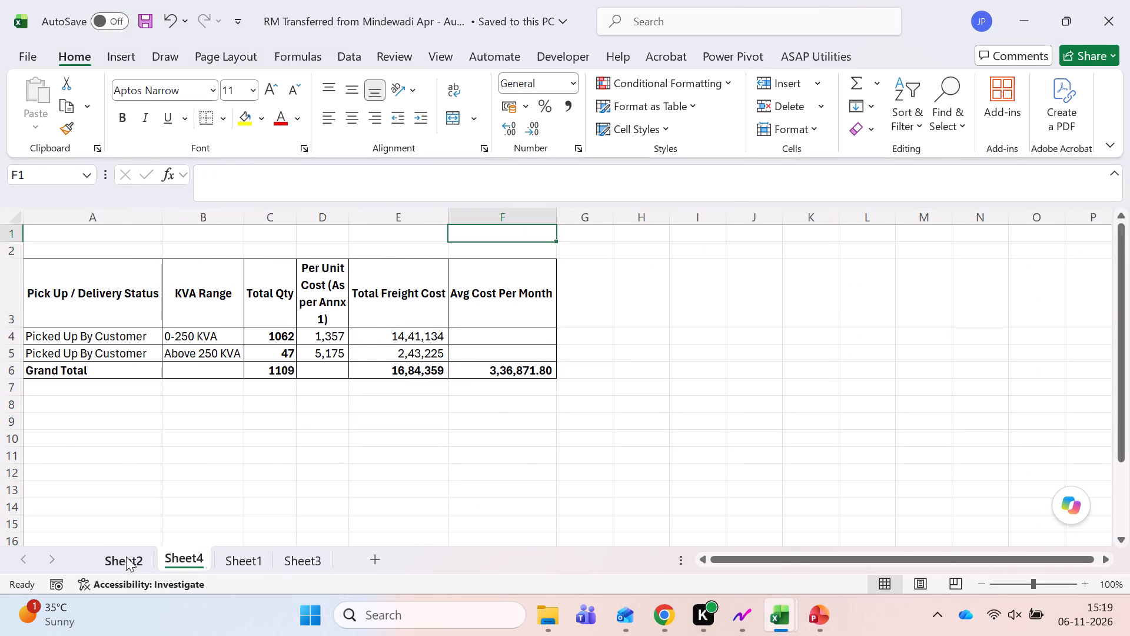
key("ctrl+s")
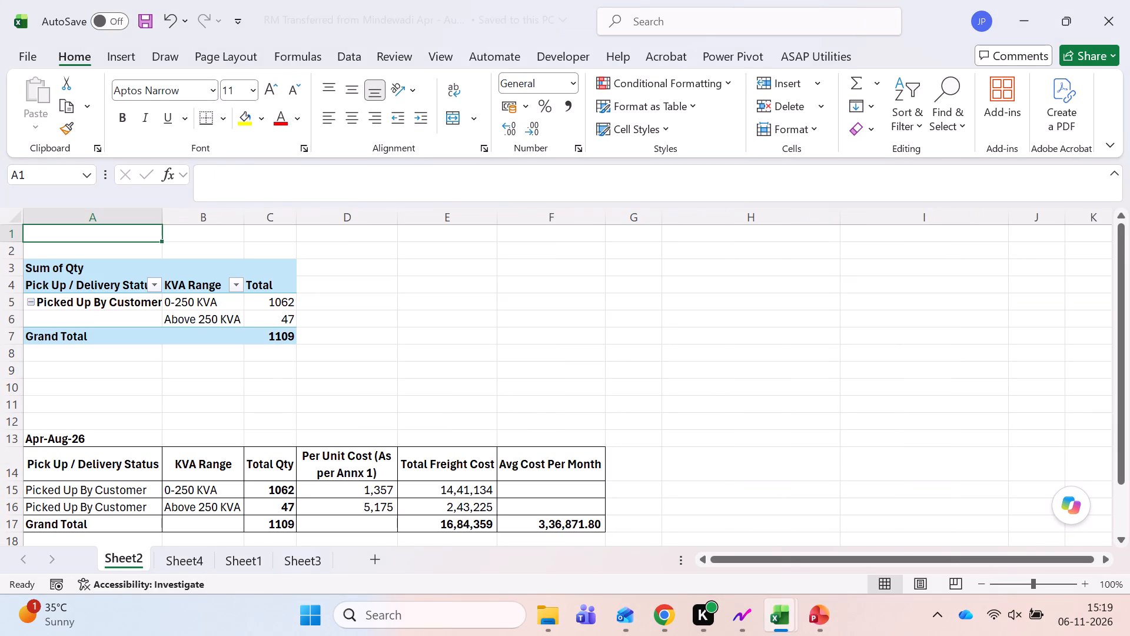
Re-examine all four sheets of the RM Transferred from Mindewadi workbook and save it with Sheet3 active.
left_click(192, 553)
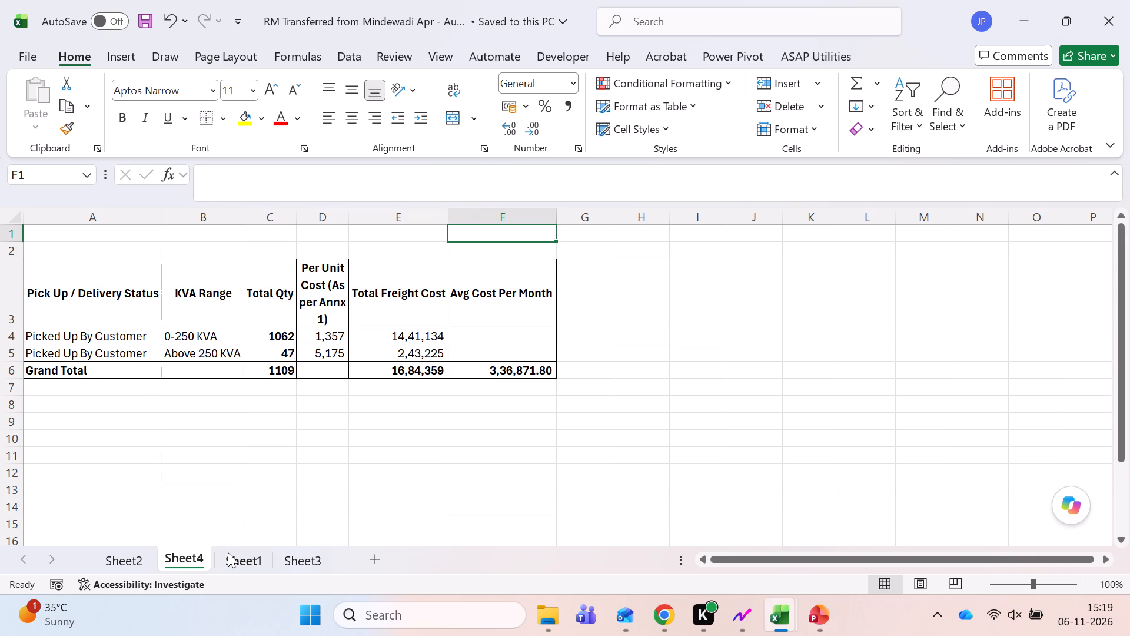
left_click(237, 558)
left_click(195, 565)
left_click(108, 560)
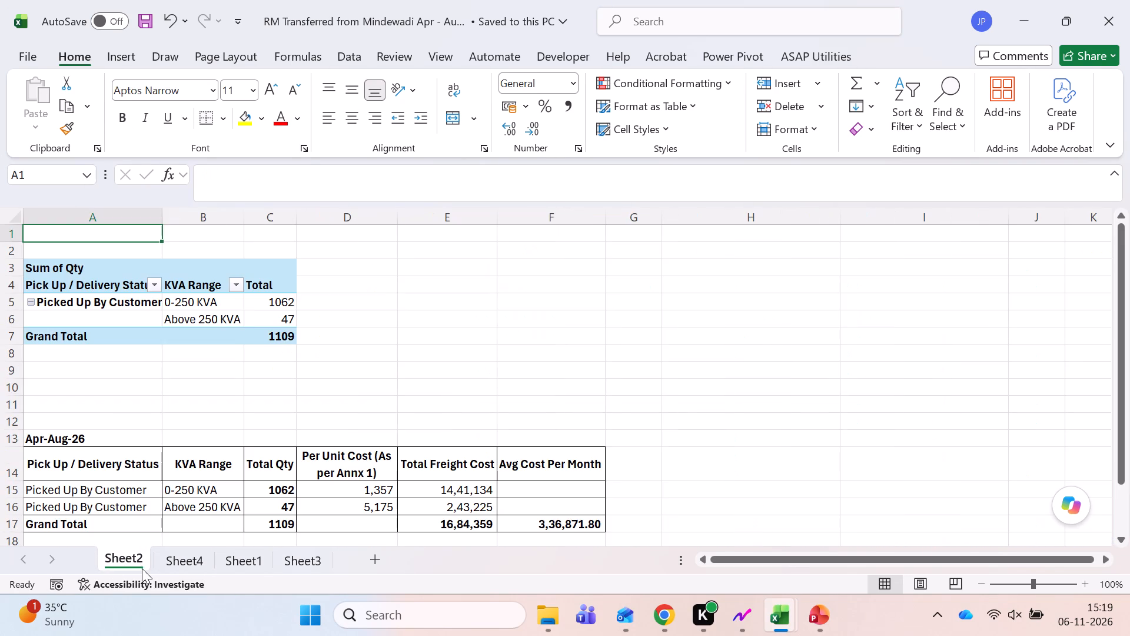
left_click(174, 571)
left_click(235, 569)
left_click(290, 574)
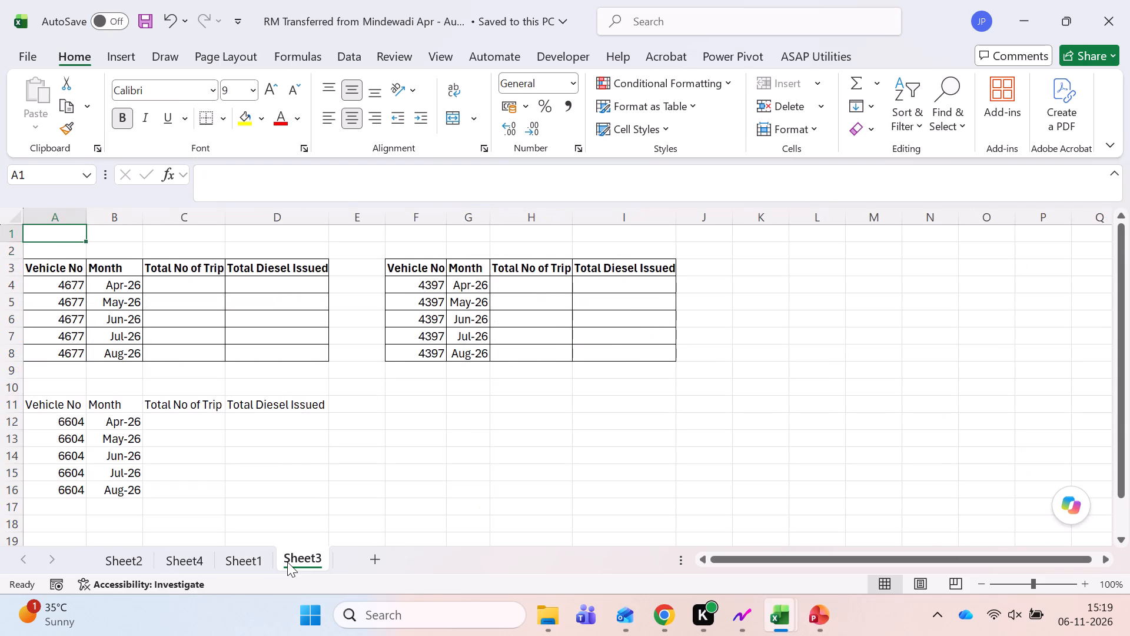
key("ctrl+s")
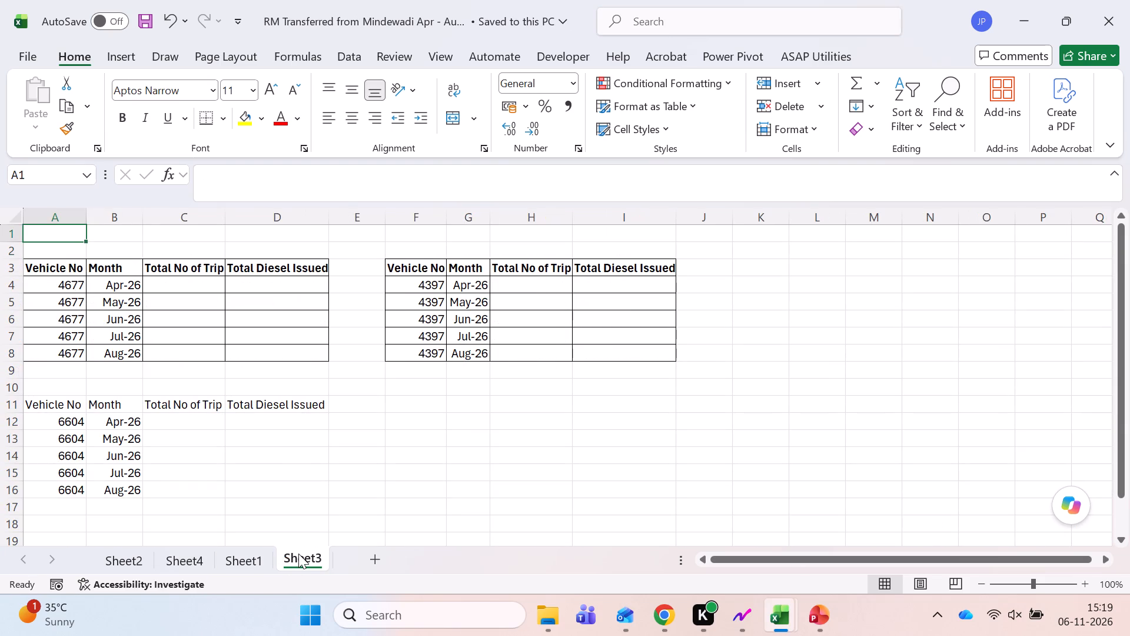
Switch to the Working workbook and check its RM Inter Unit Trs and Cost of FG Inter Trs sheets.
left_click(783, 615)
left_click(494, 533)
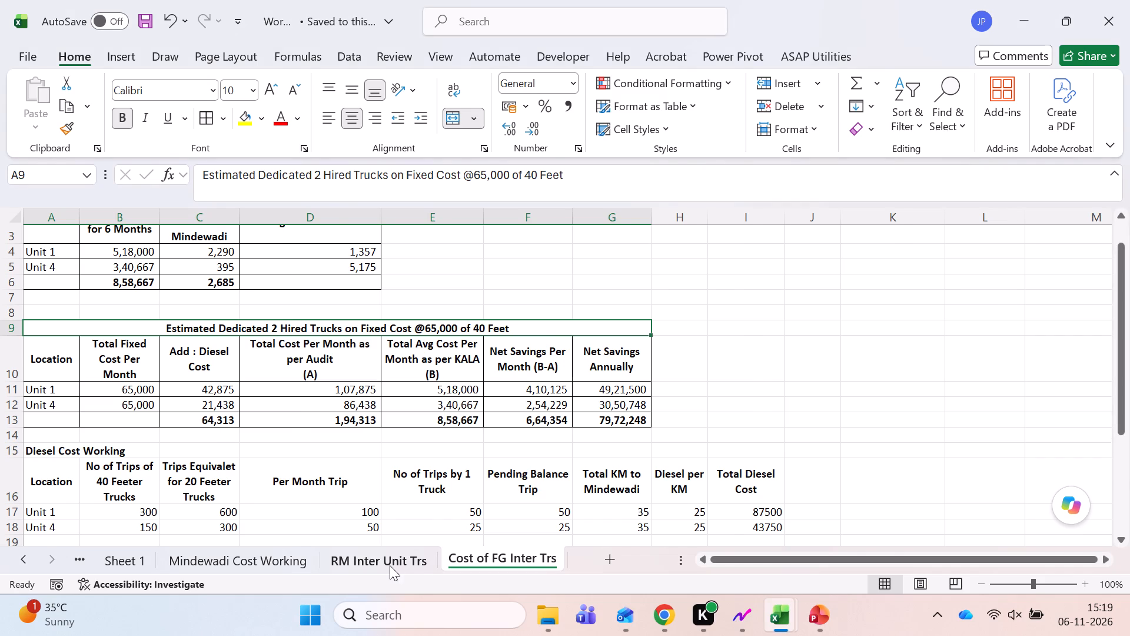
left_click(390, 565)
left_click(511, 562)
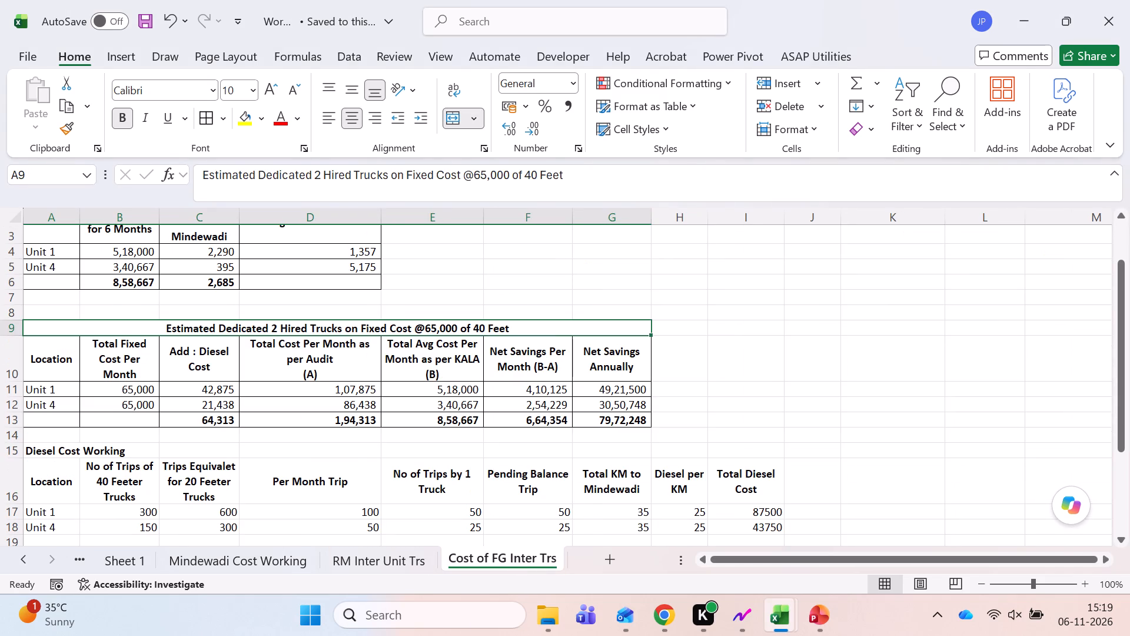
Switch back to the RM Transferred from Mindewadi workbook and permanently delete Sheet3.
key("alt+Tab")
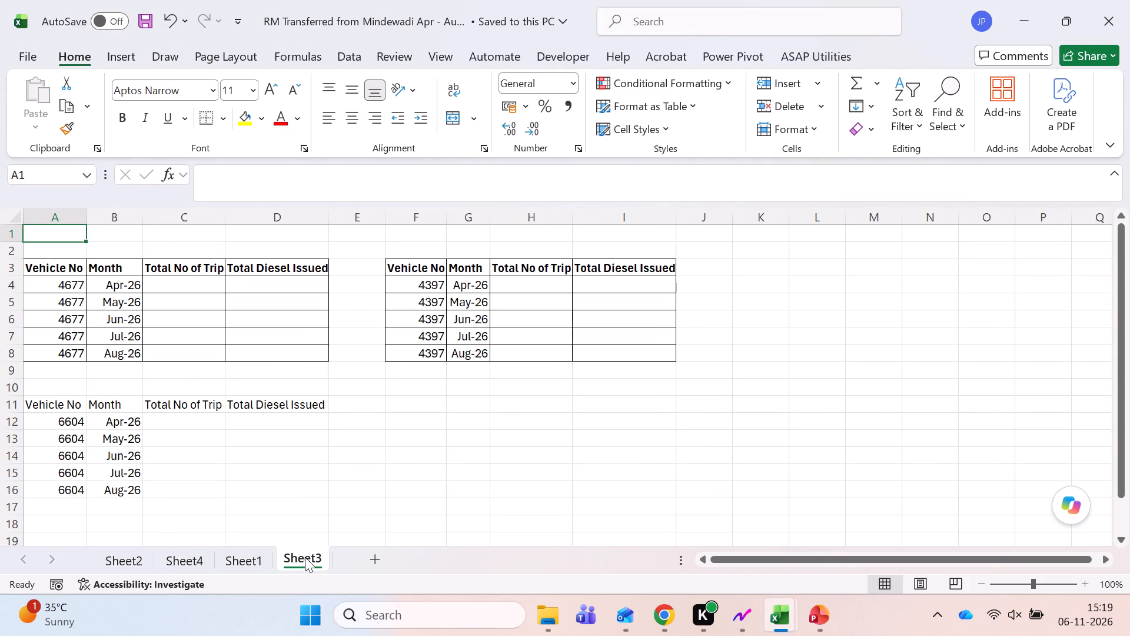
right_click(305, 557)
left_click(330, 281)
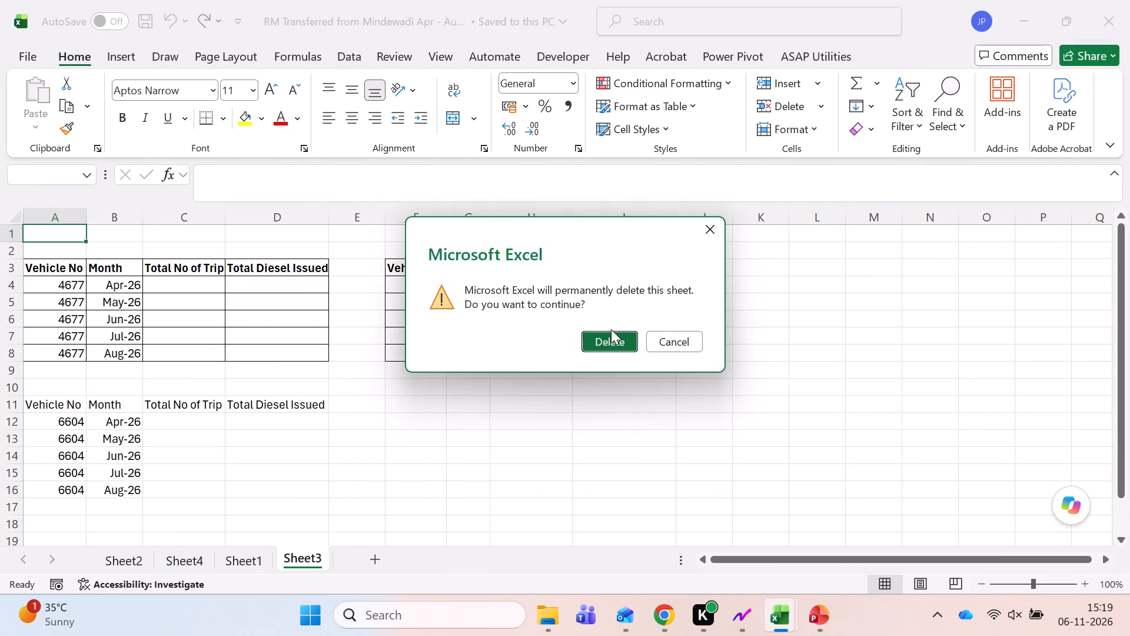
left_click(611, 332)
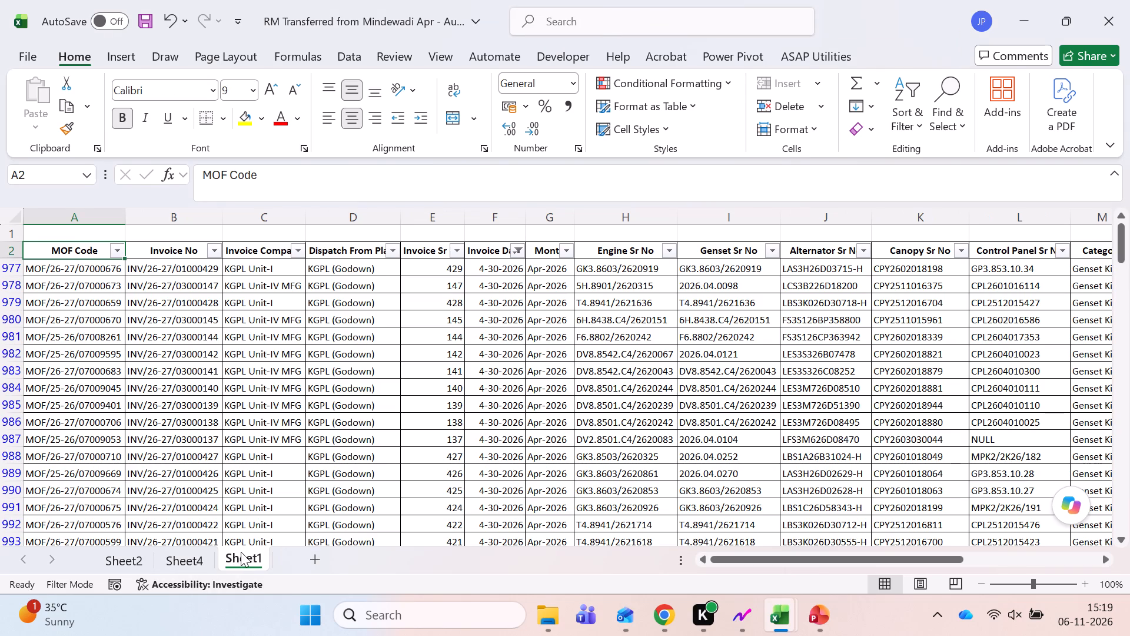
Move Sheet4 ahead of Sheet2, leave Sheet2 active, and save and close the RM Transferred from Mindewadi workbook.
left_click(192, 558)
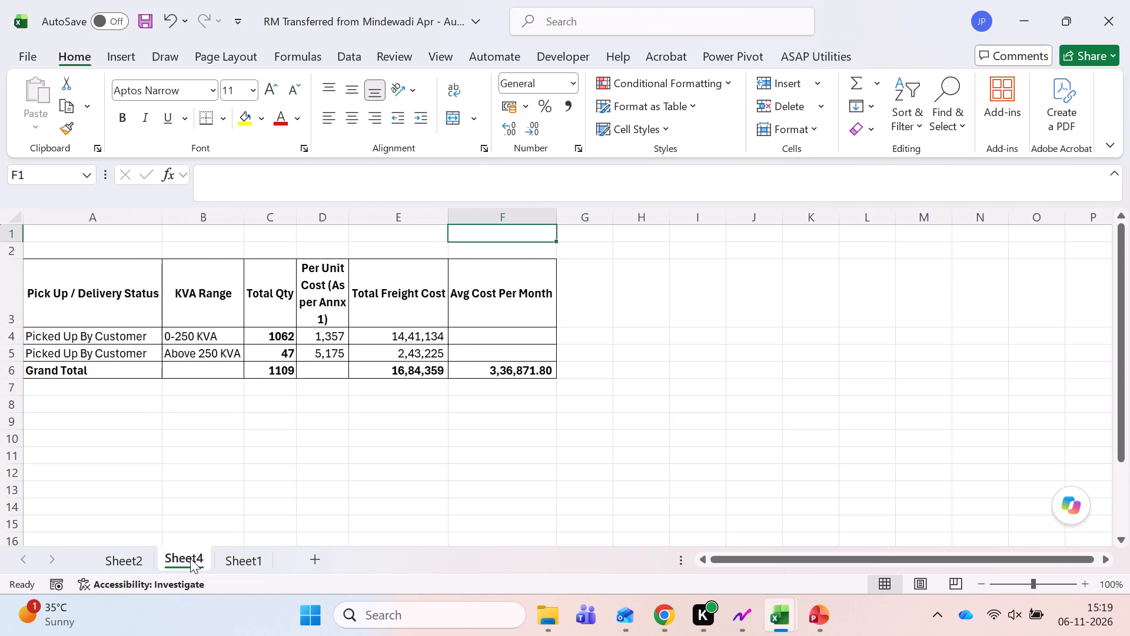
scroll(190, 558, "up", 1)
left_click_drag(190, 558, 130, 556)
left_click(180, 566)
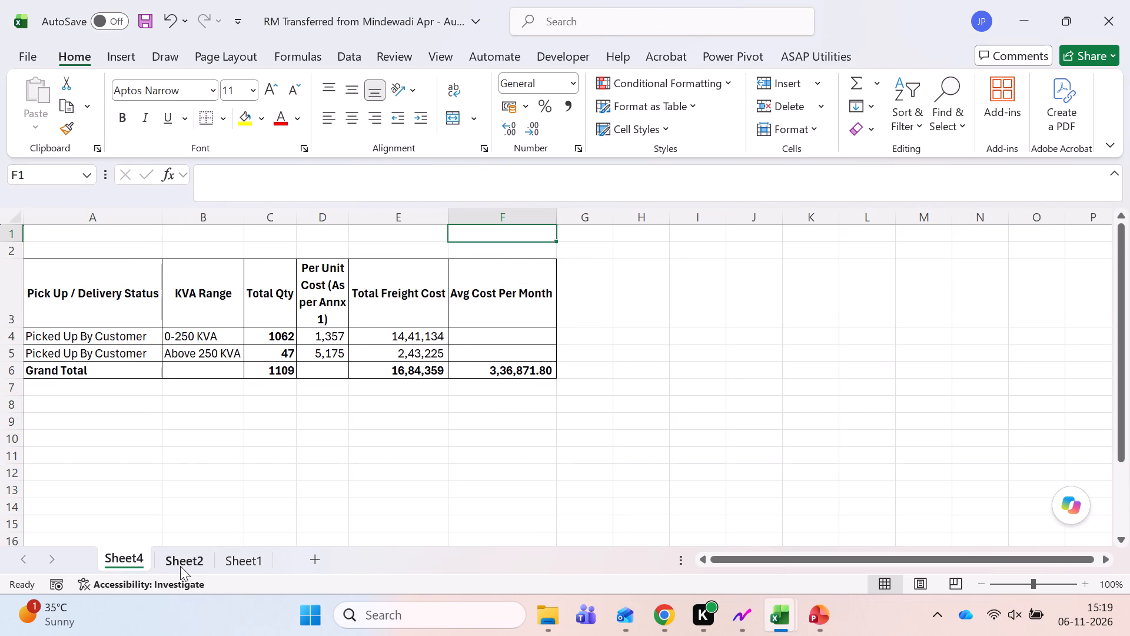
scroll(180, 566, "down", 1)
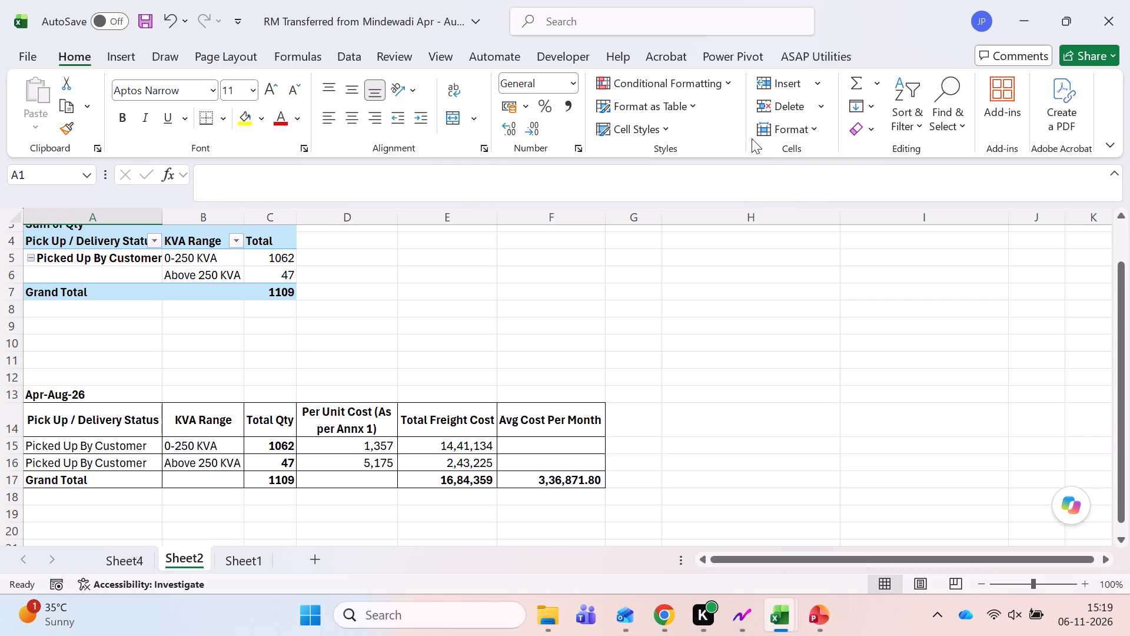
key("ctrl+s")
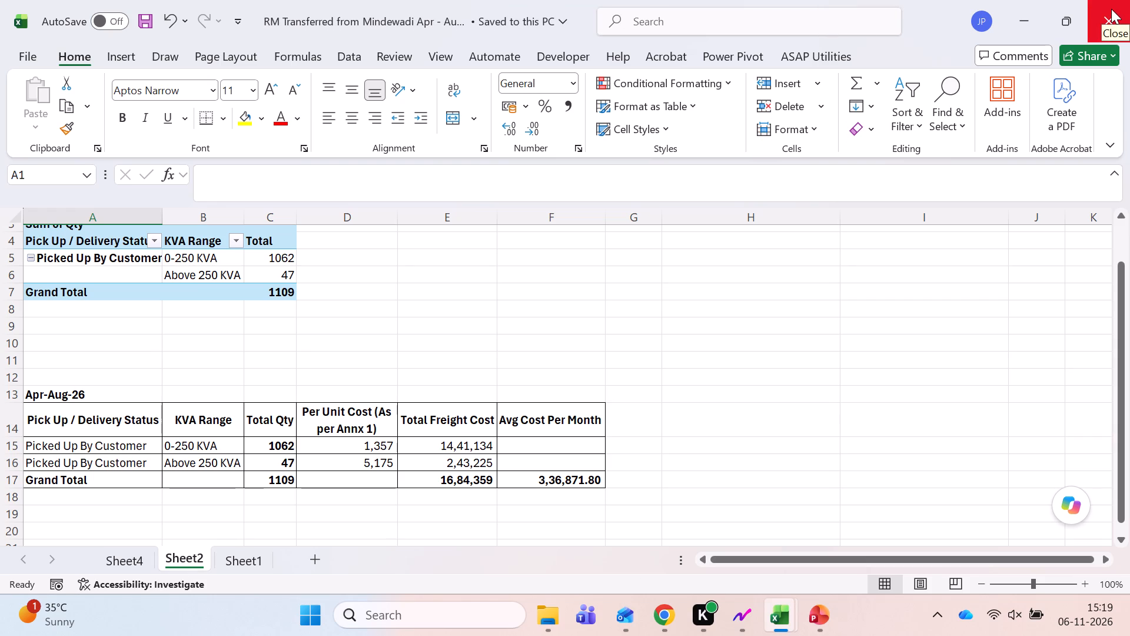
left_click(1111, 9)
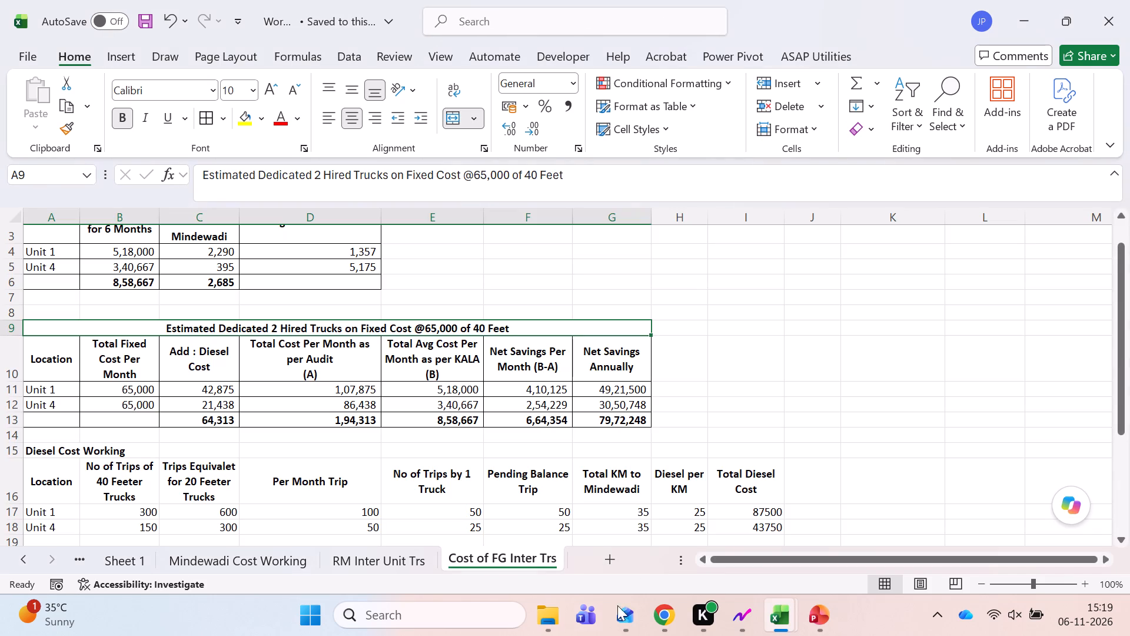
In File Explorer's KALA folder, rename the RM Transferred from Mindewadi file as "FG Dispatched from Mindewadi Apr - Aug'26".
left_click(563, 621)
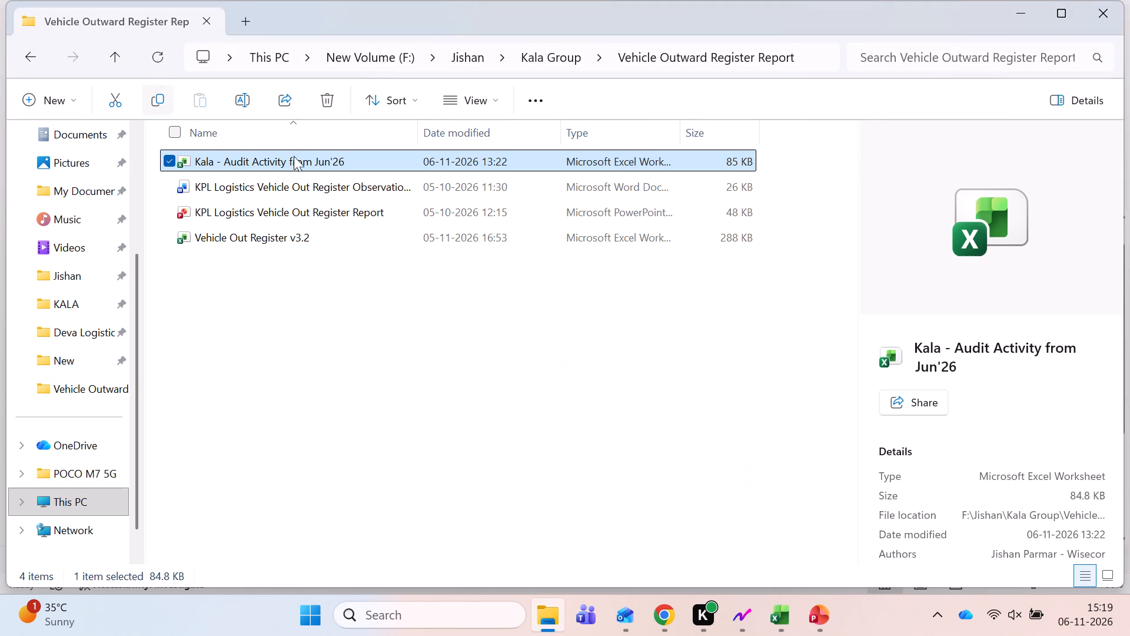
left_click(65, 303)
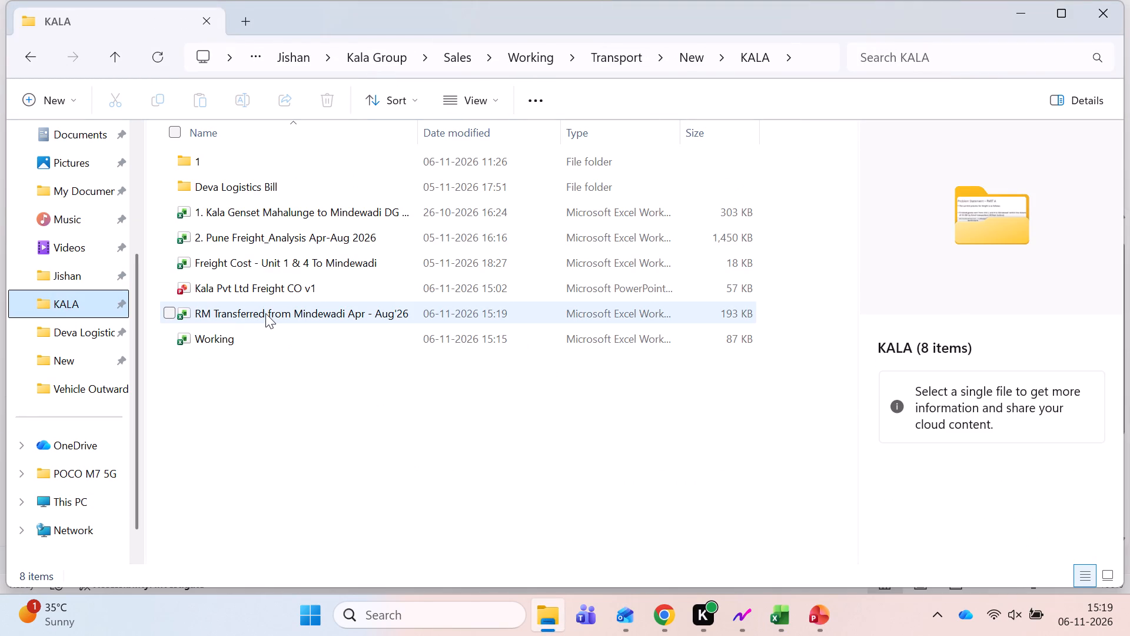
left_click(265, 313)
key("F2")
key("Right")
key("ctrl+Left")
key("ctrl+Left")
key("ctrl+Left")
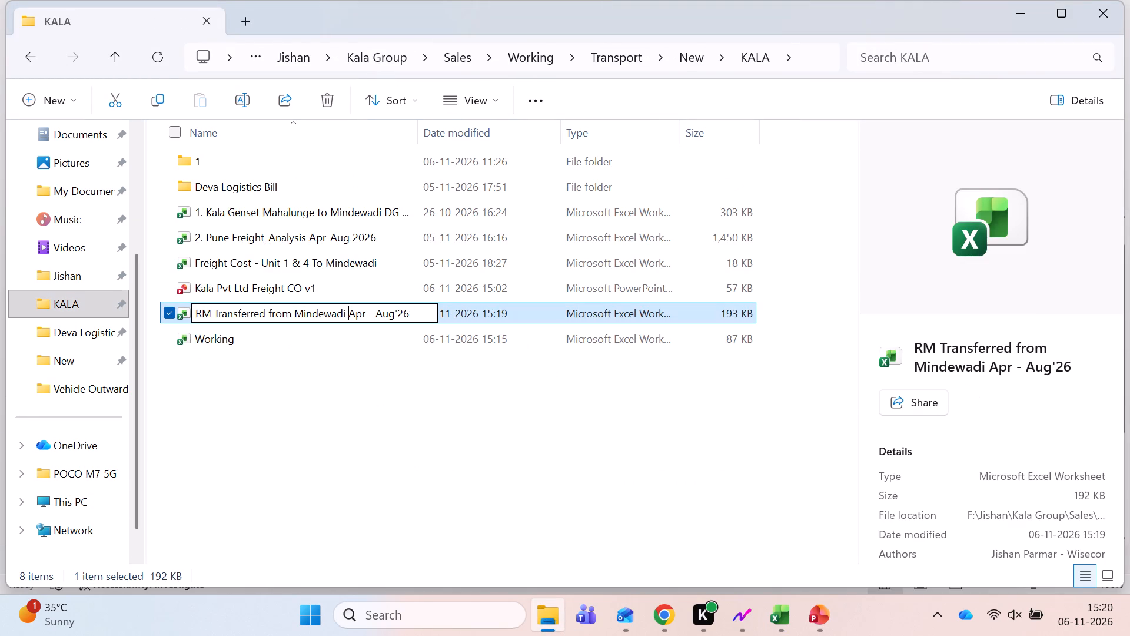
key("ctrl+Left")
key("ctrl+Left")
key("Left")
key("ctrl+shift+Left")
key("ctrl+shift+Left")
type("FG")
key("space")
type("Dispatched")
key("Return")
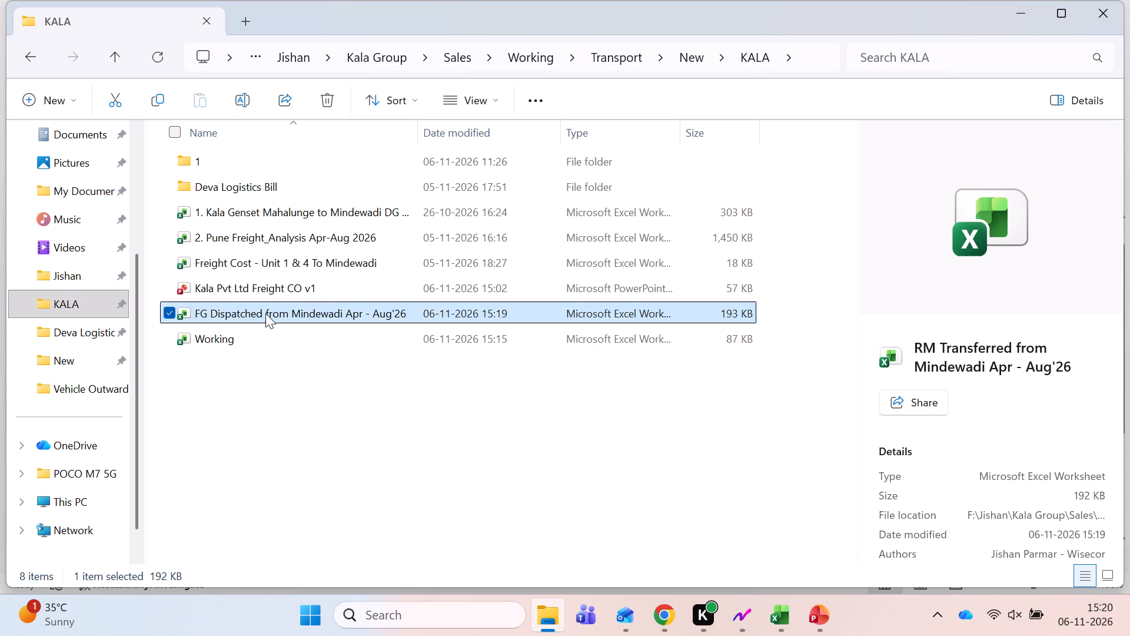
From the KALA folder, bring up the Working workbook and open the FG Dispatched from Mindewadi workbook.
left_click(233, 337)
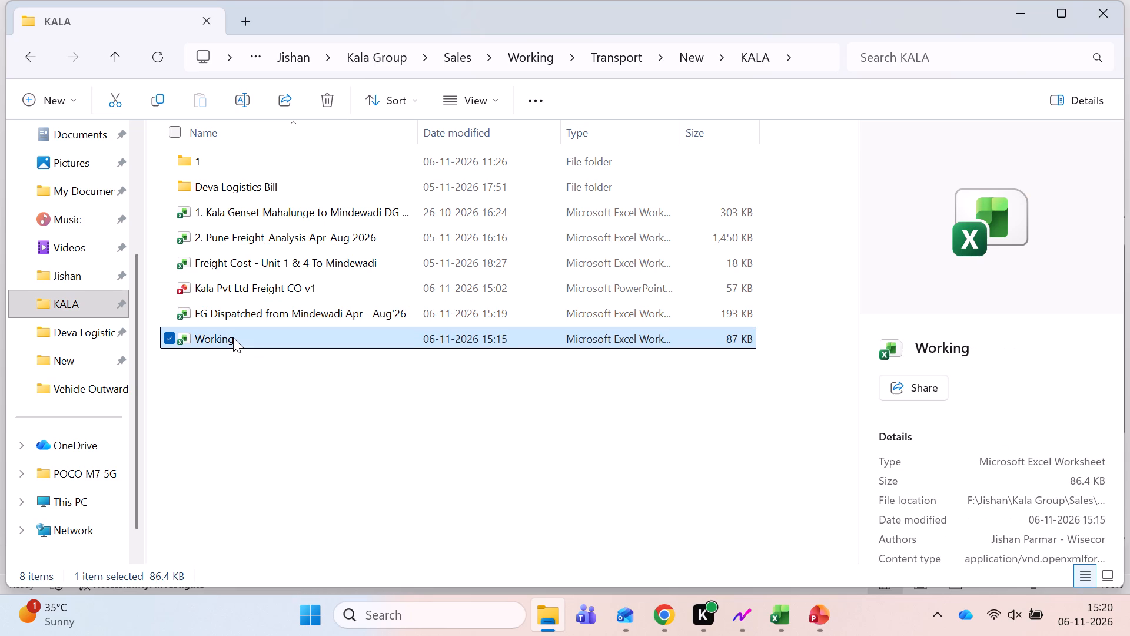
double_click(233, 337)
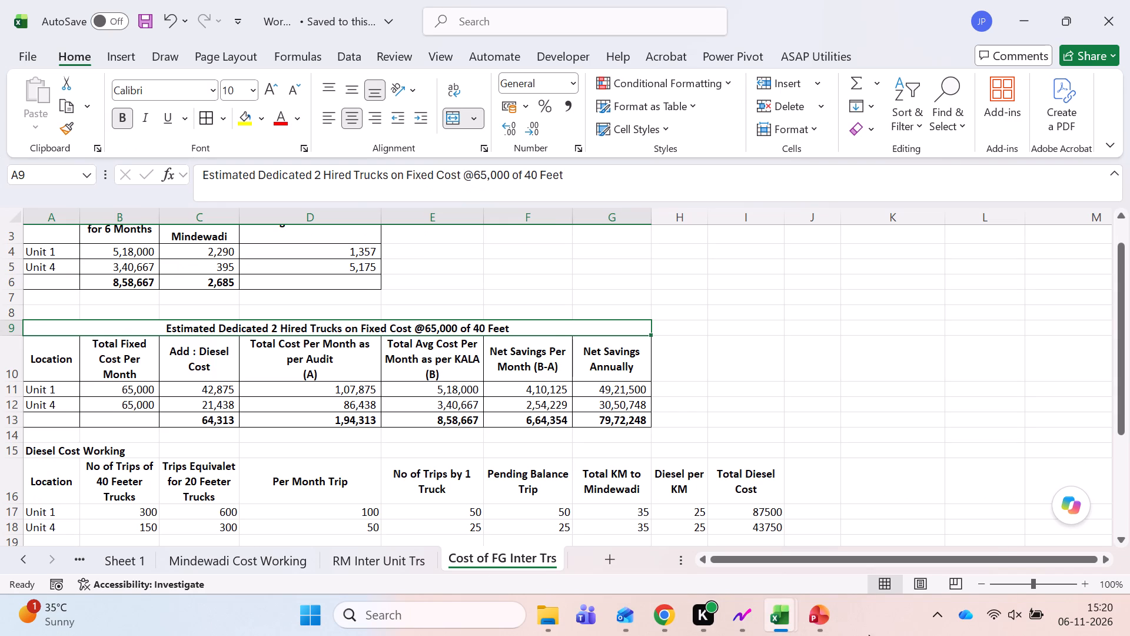
left_click(549, 618)
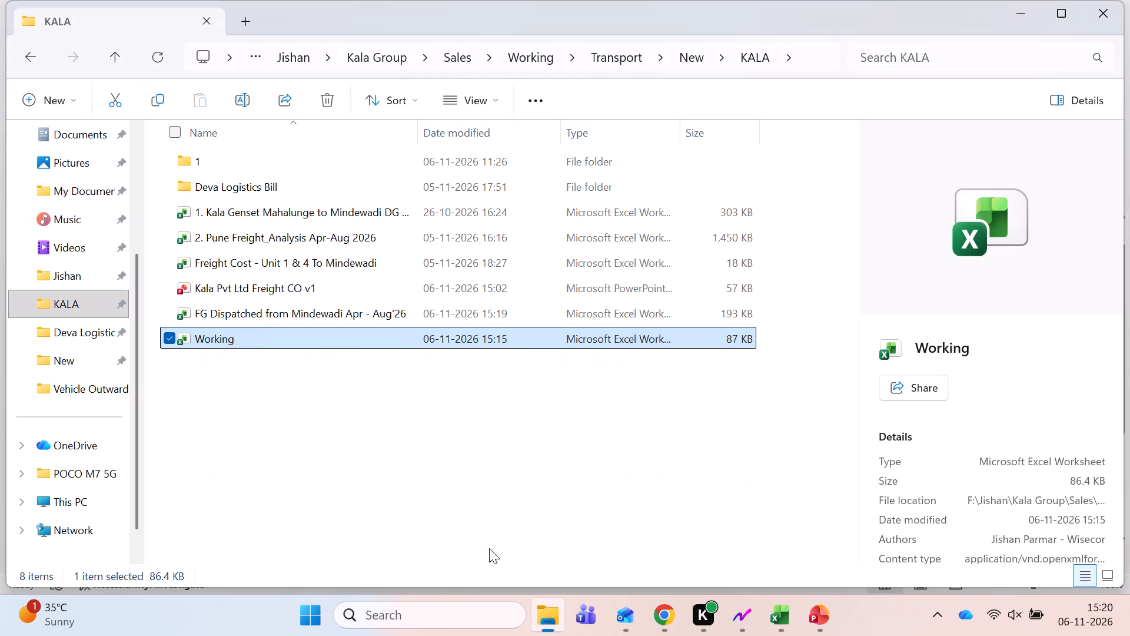
double_click(291, 305)
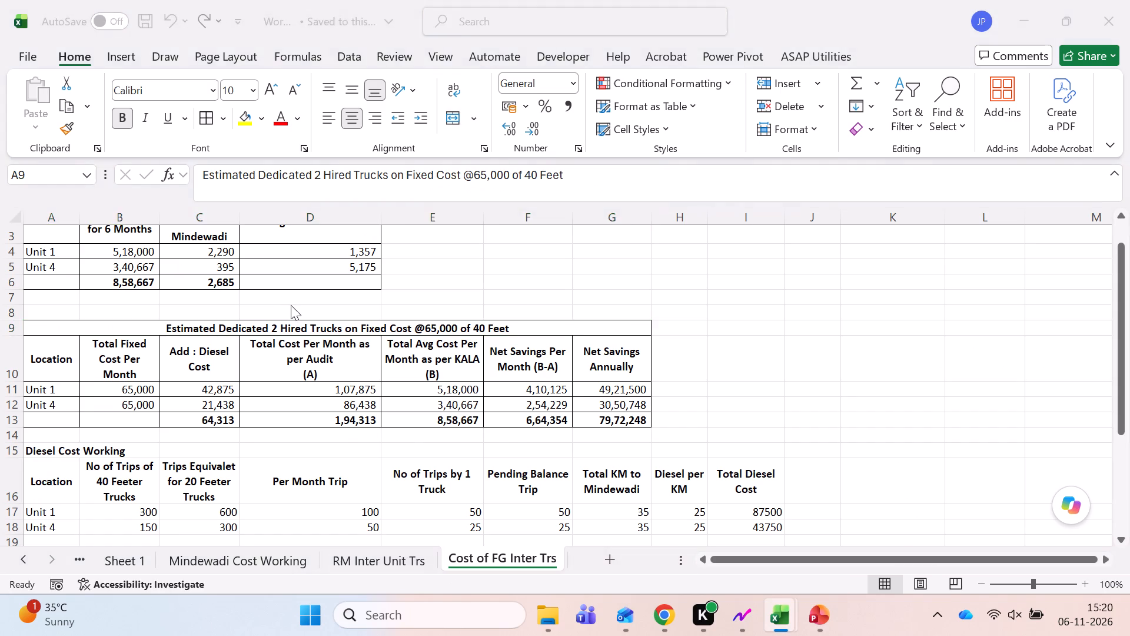
Rename Sheet1, which holds the invoice-wise dispatch data, as "Mindewadi Dispatched".
key("ctrl+Page_Down")
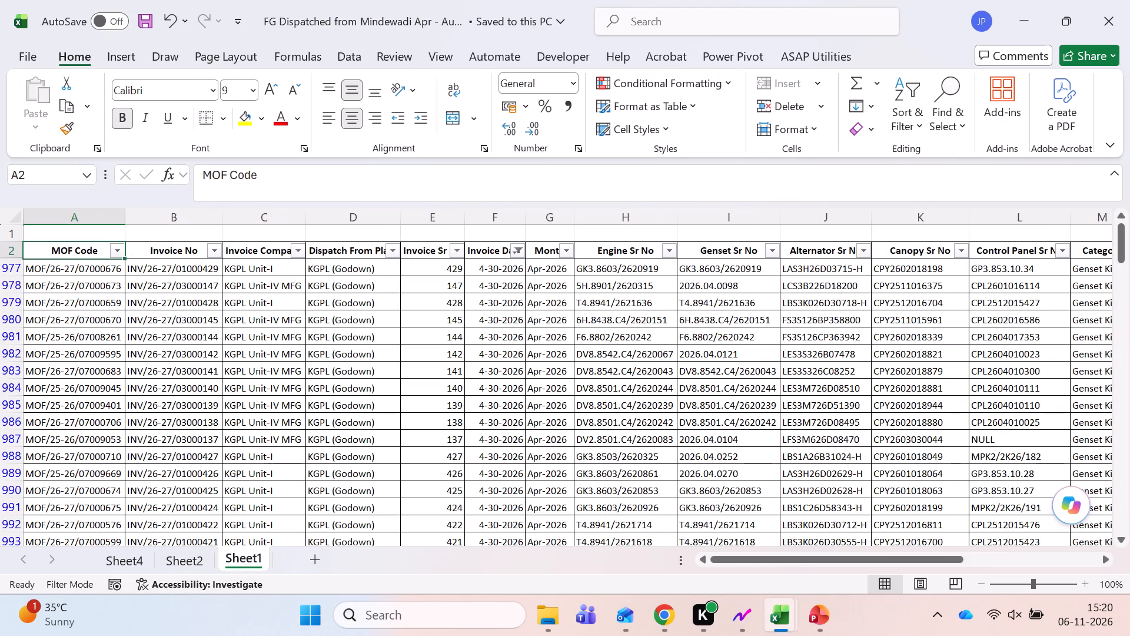
right_click(237, 565)
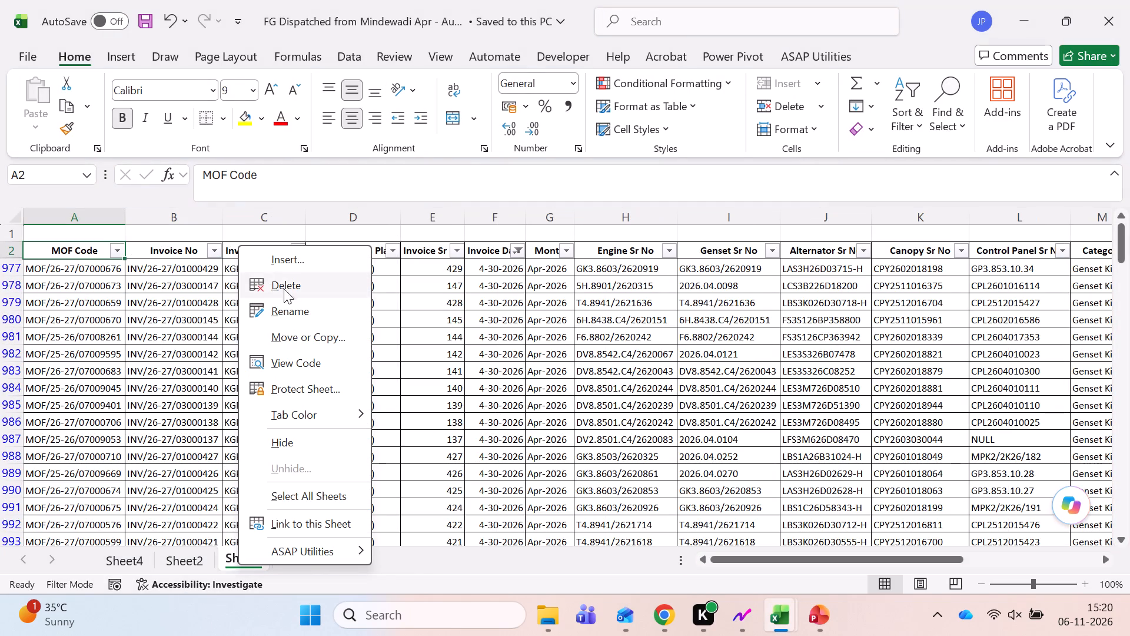
left_click(287, 305)
type("Mindewadi Dispatchd")
key("BackSpace")
type("ed")
key("Return")
Rename Sheet2 as "Pivot" and save the FG Dispatched from Mindewadi workbook.
key("ctrl+Page_Up")
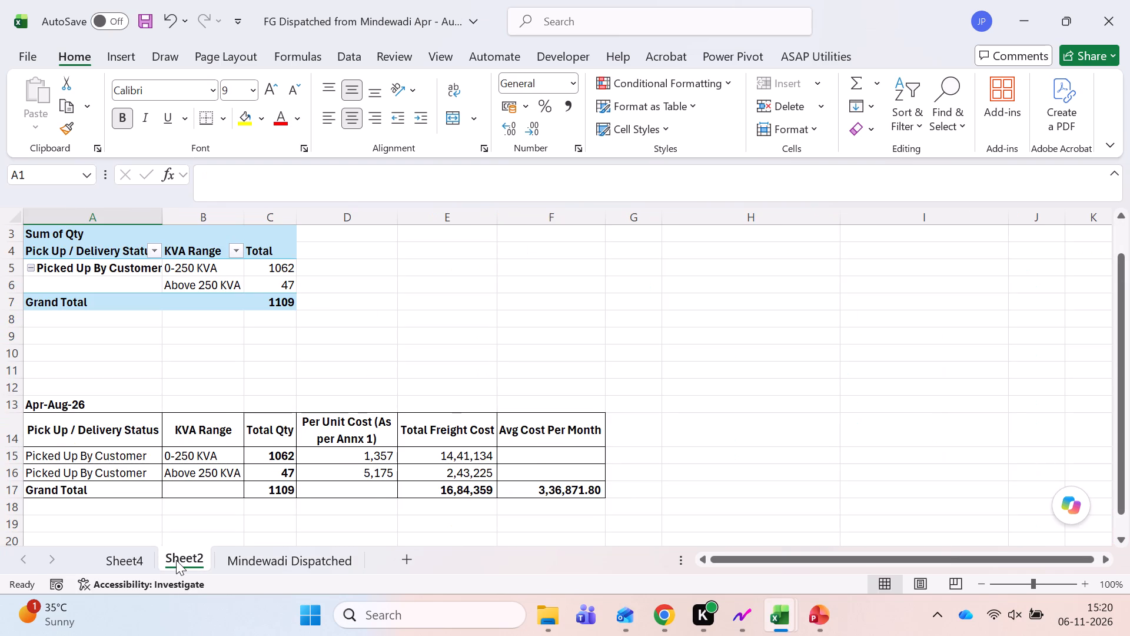
right_click(176, 560)
left_click(228, 305)
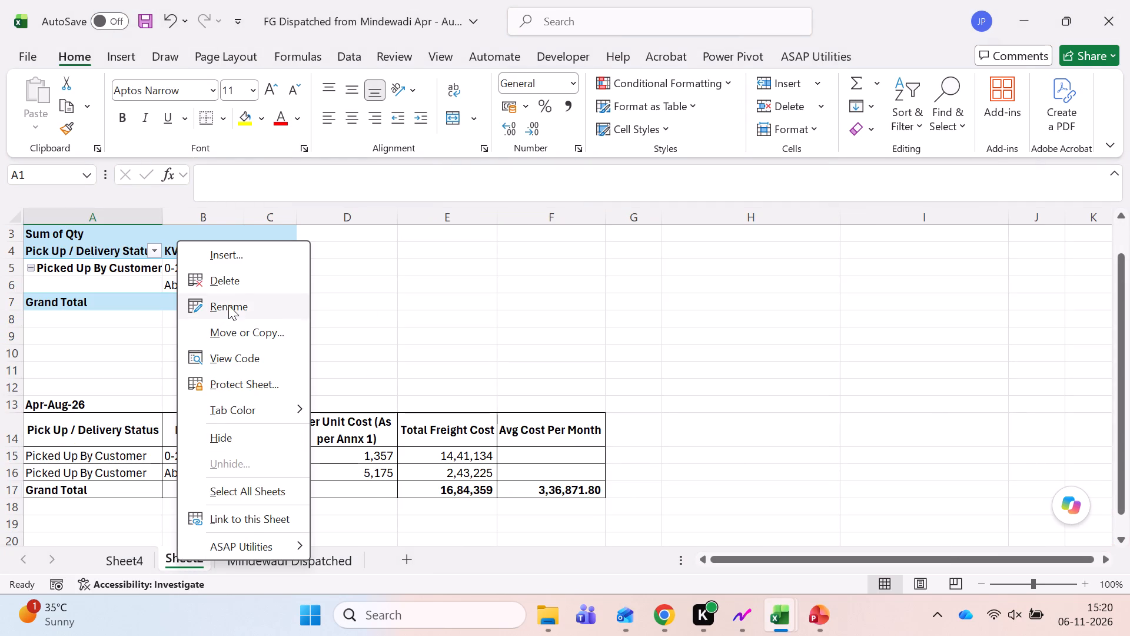
type("Pivot")
key("Return")
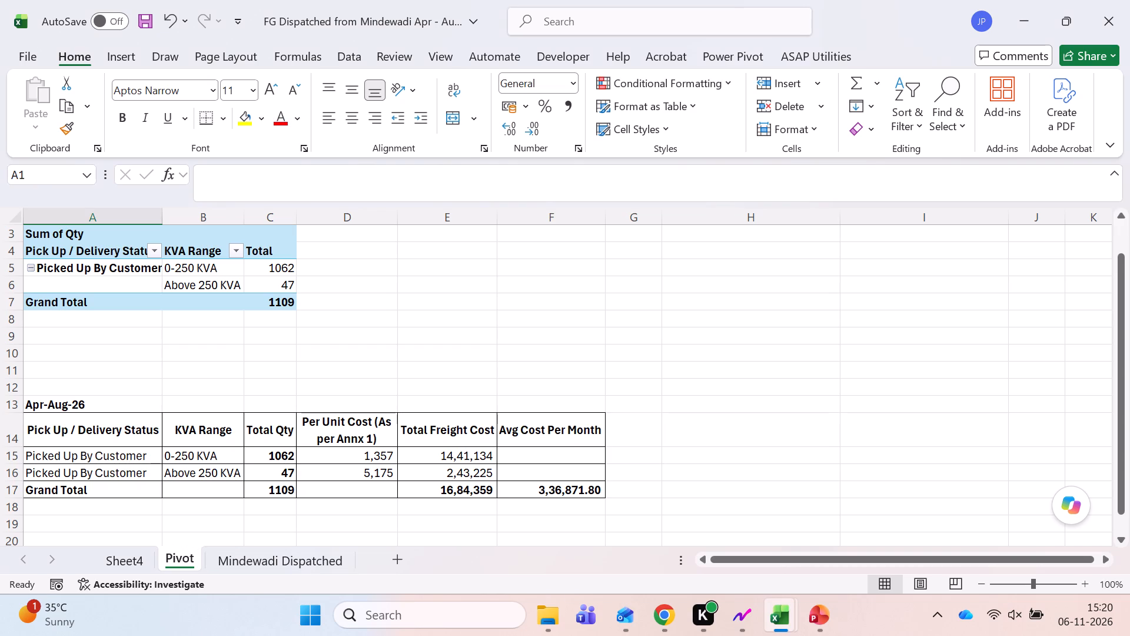
key("ctrl+s")
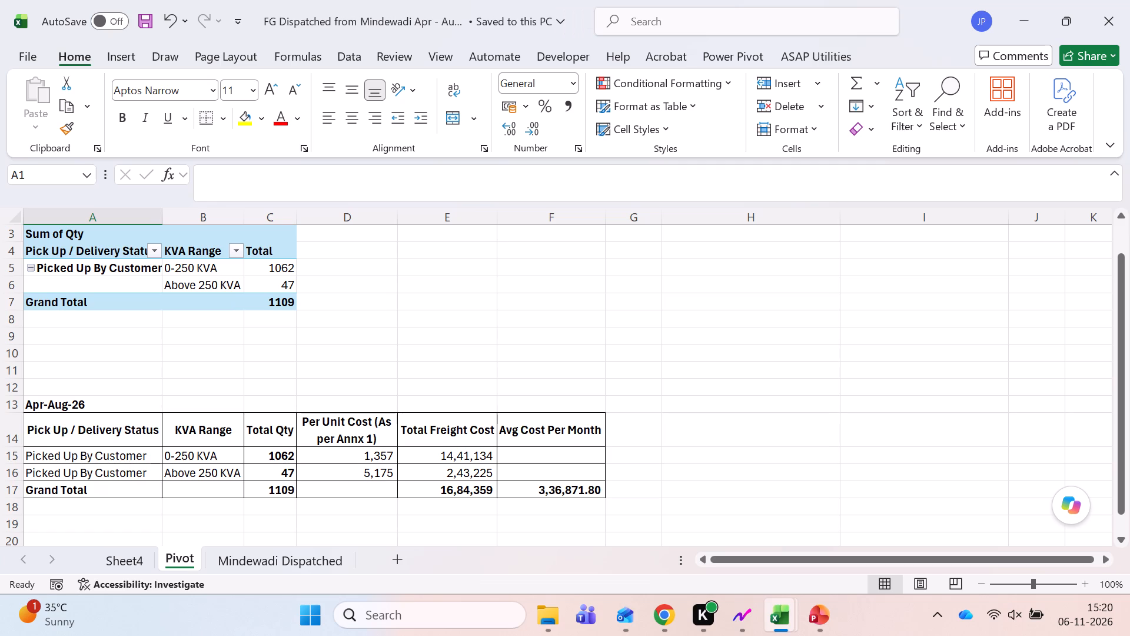
Switch to the Kala freight cost presentation and highlight "Detailed working attached in" on slide 4 in yellow.
key("alt+Tab")
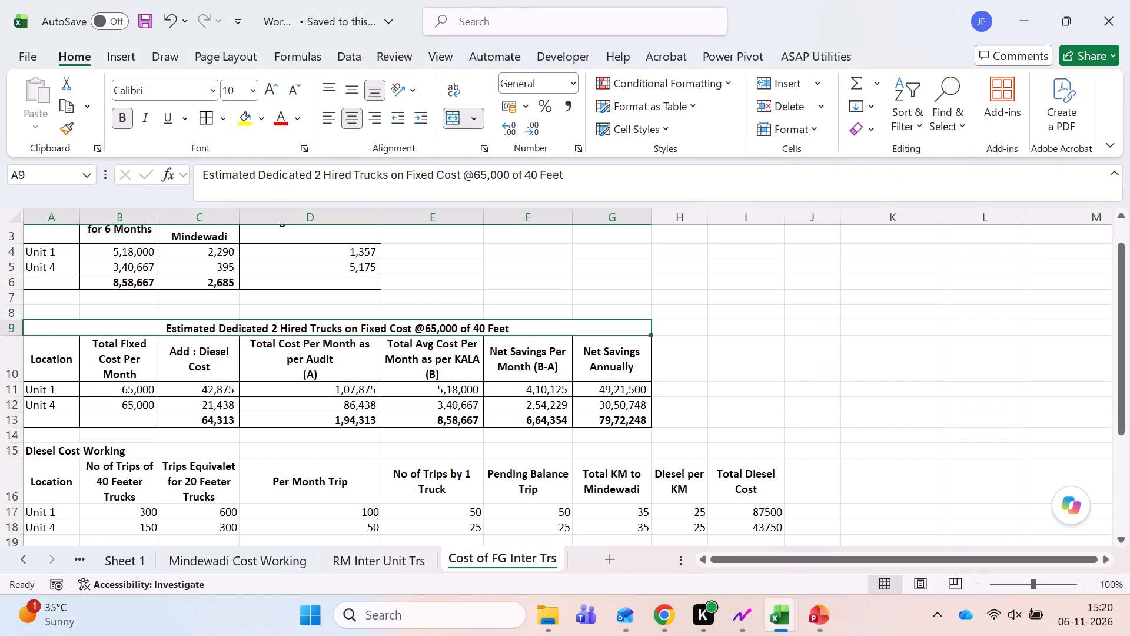
left_click(811, 607)
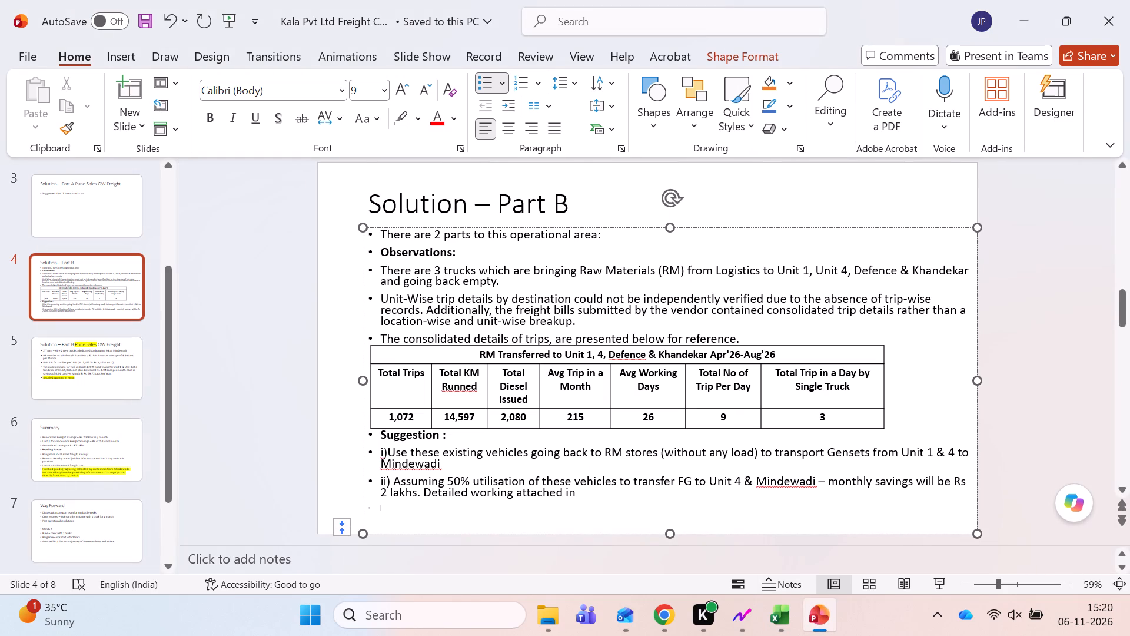
left_click_drag(585, 497, 436, 497)
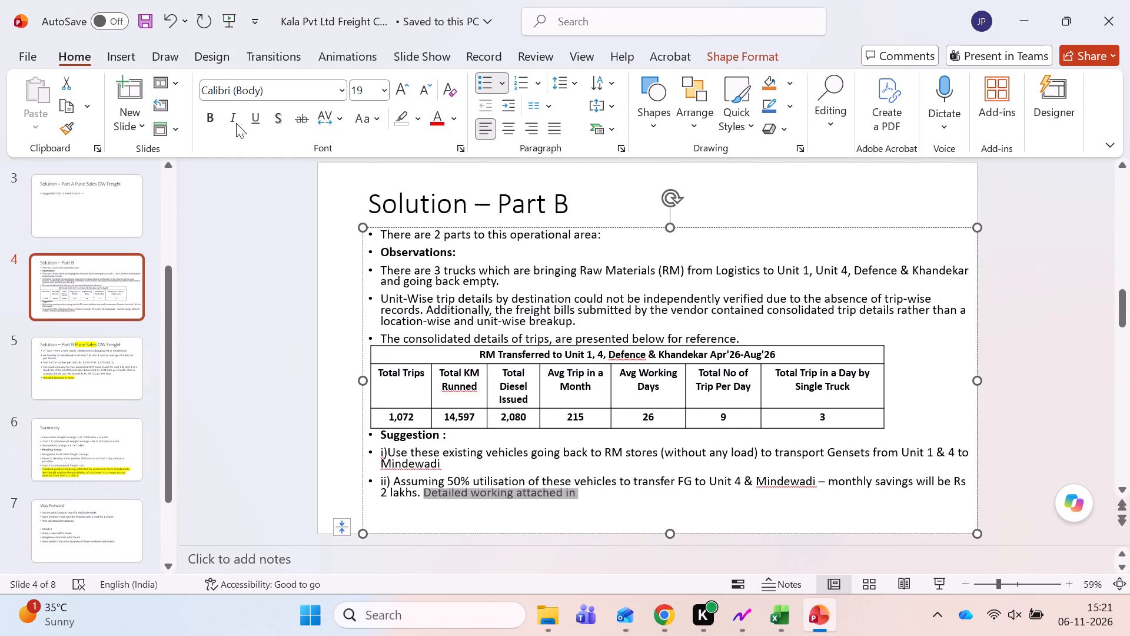
left_click(418, 122)
left_click(405, 171)
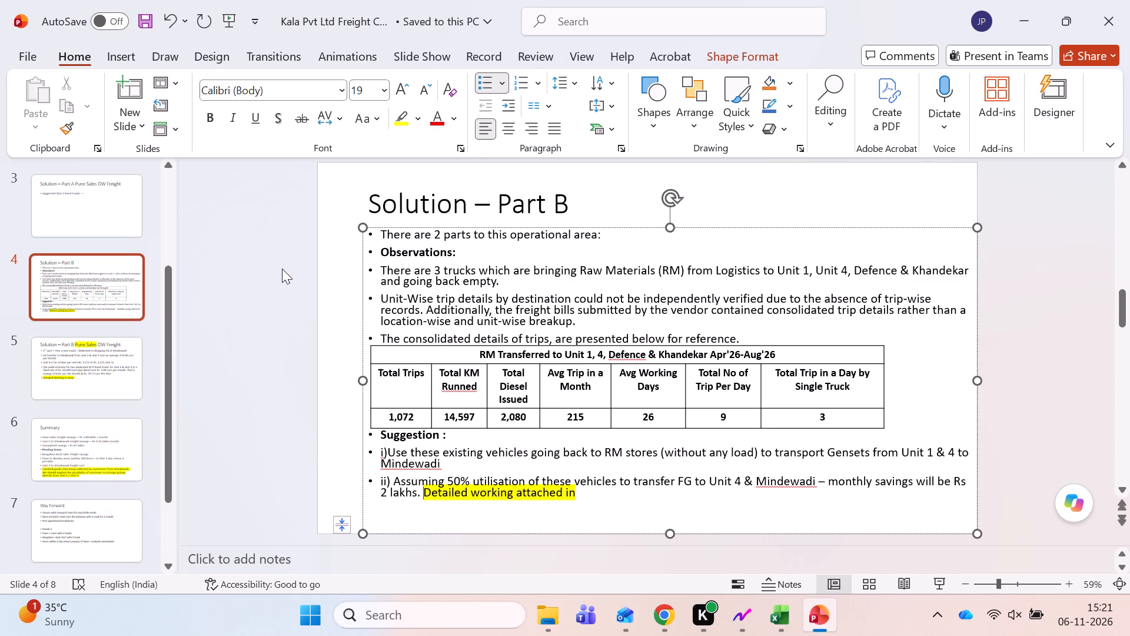
Review slides 4 and 5, and examine the Mindewadi Cost Working and Sheet 1 sheets of the Working workbook for their supporting figures.
left_click(120, 370)
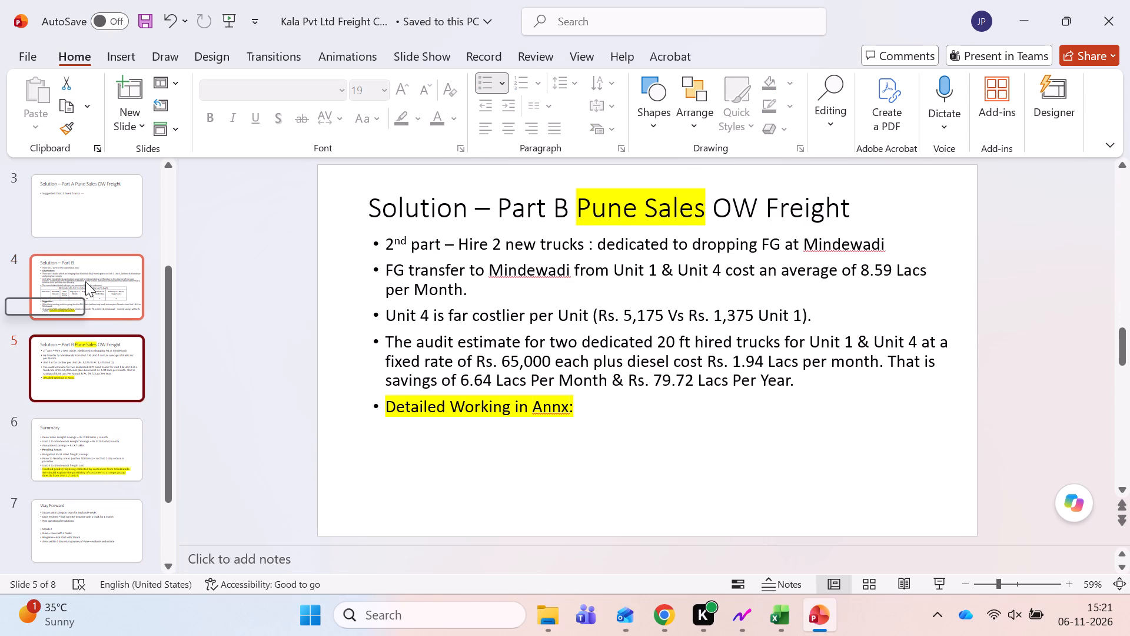
left_click(85, 281)
left_click(96, 370)
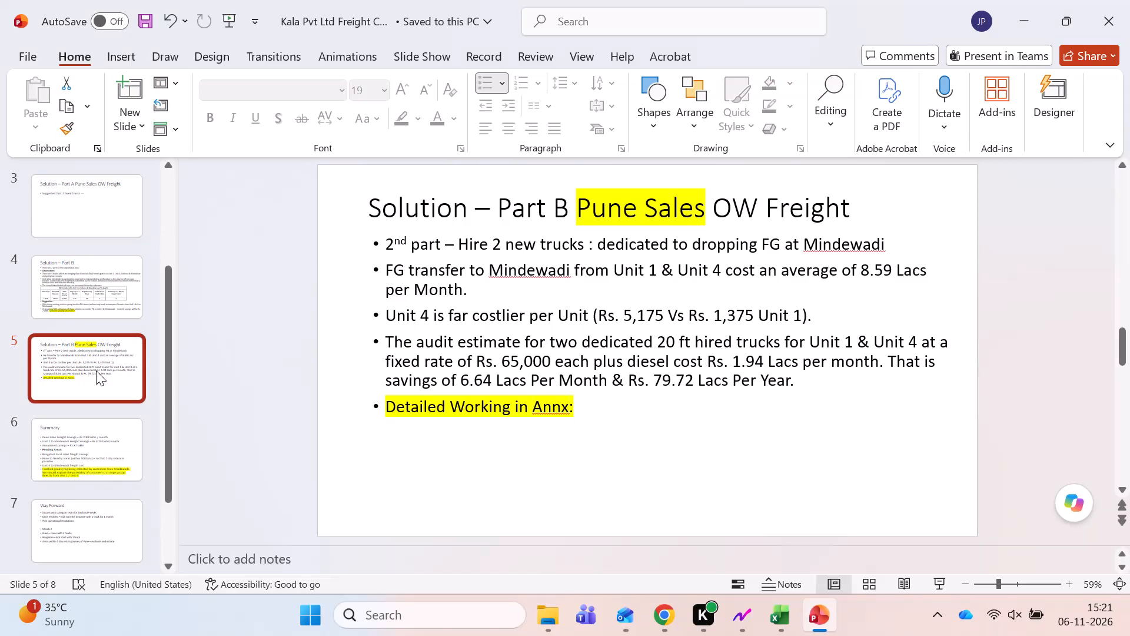
key("alt+Tab")
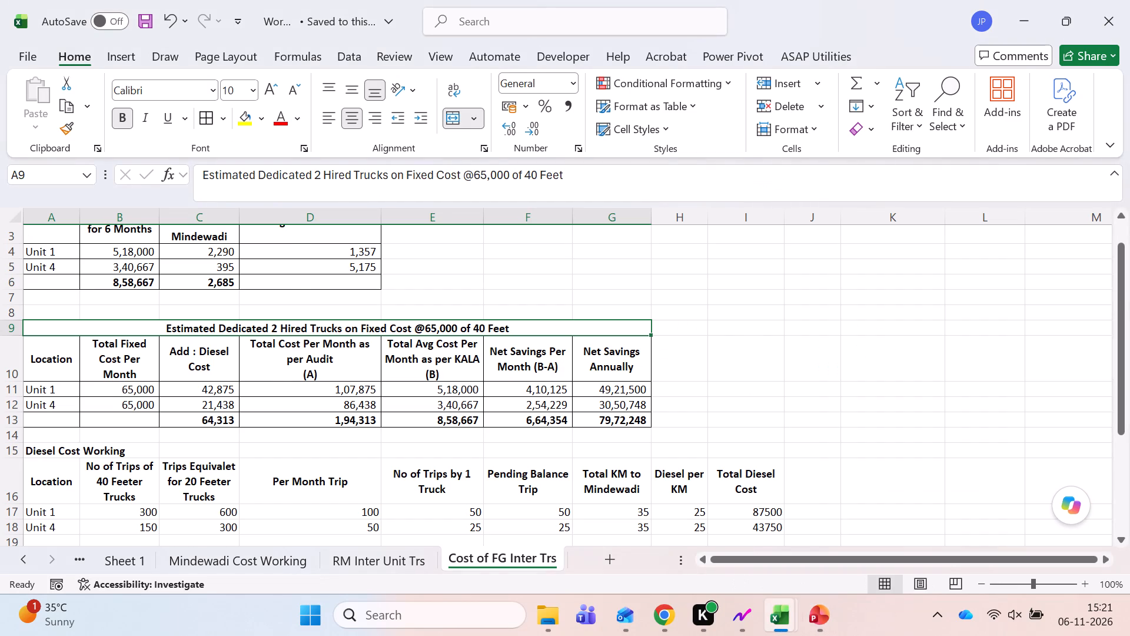
key("ctrl+Page_Up")
key("ctrl+Page_Up")
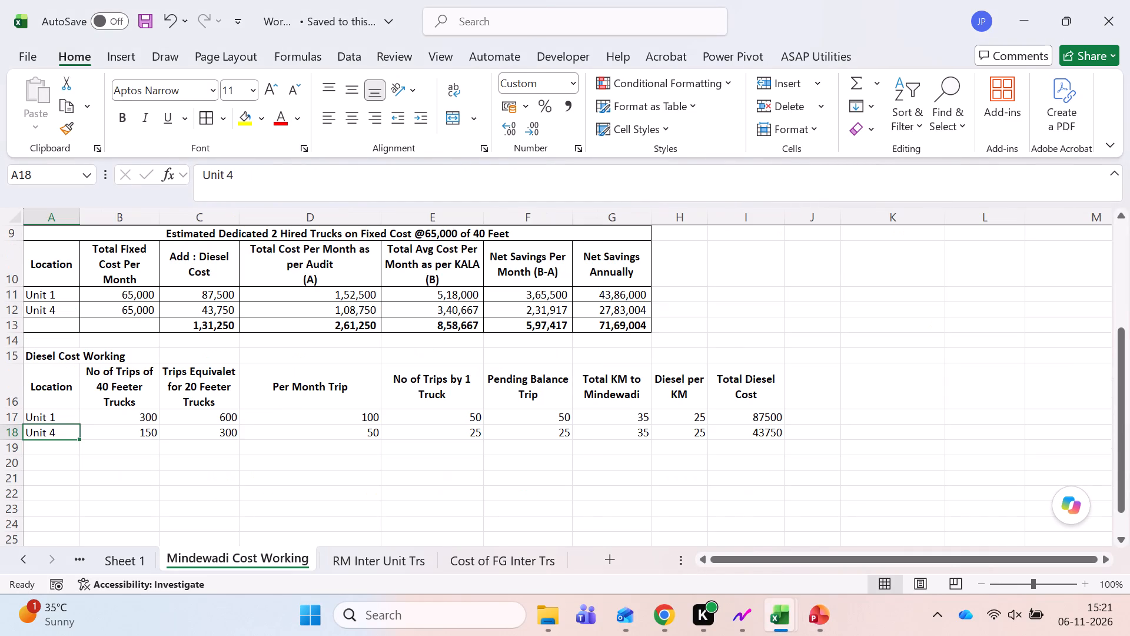
key("ctrl+Up")
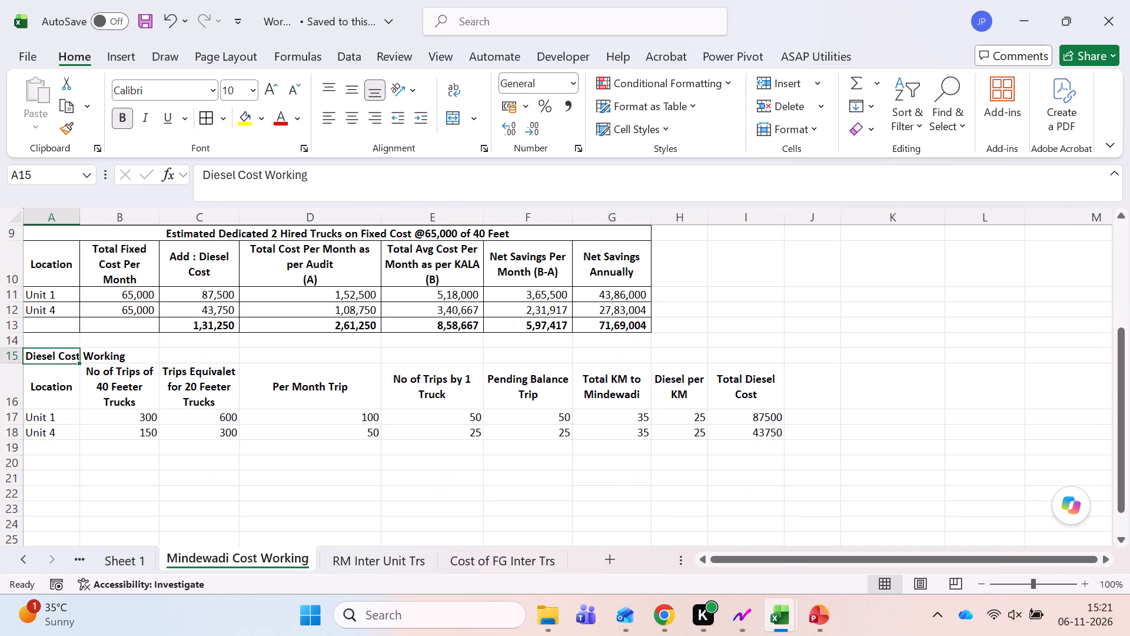
key("ctrl+Up")
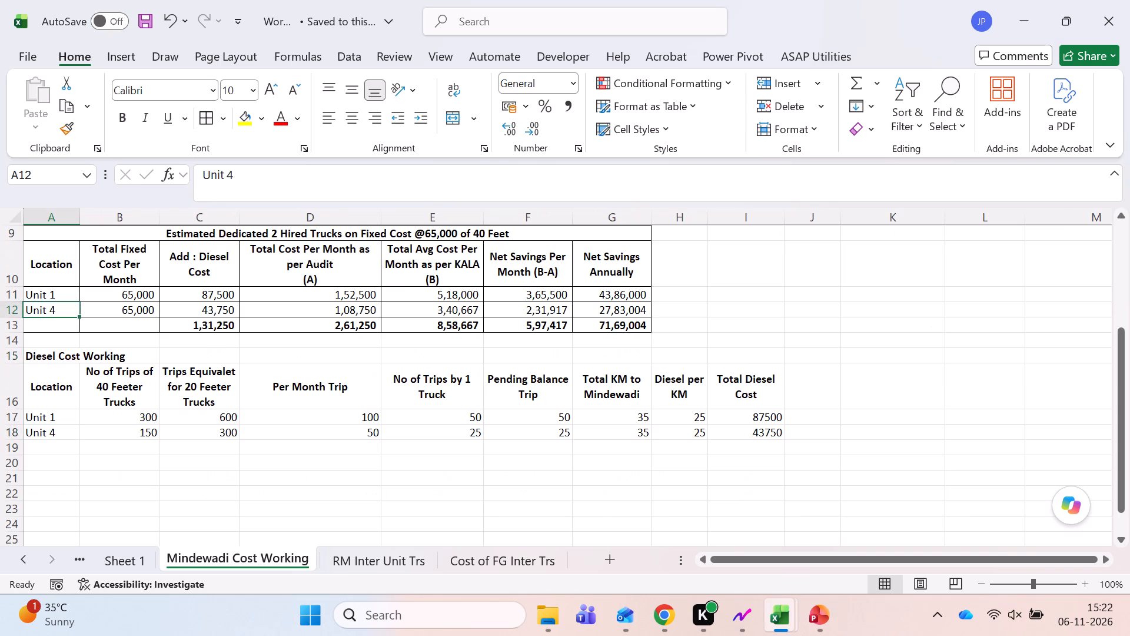
key("ctrl+Up")
key("ctrl+Up")
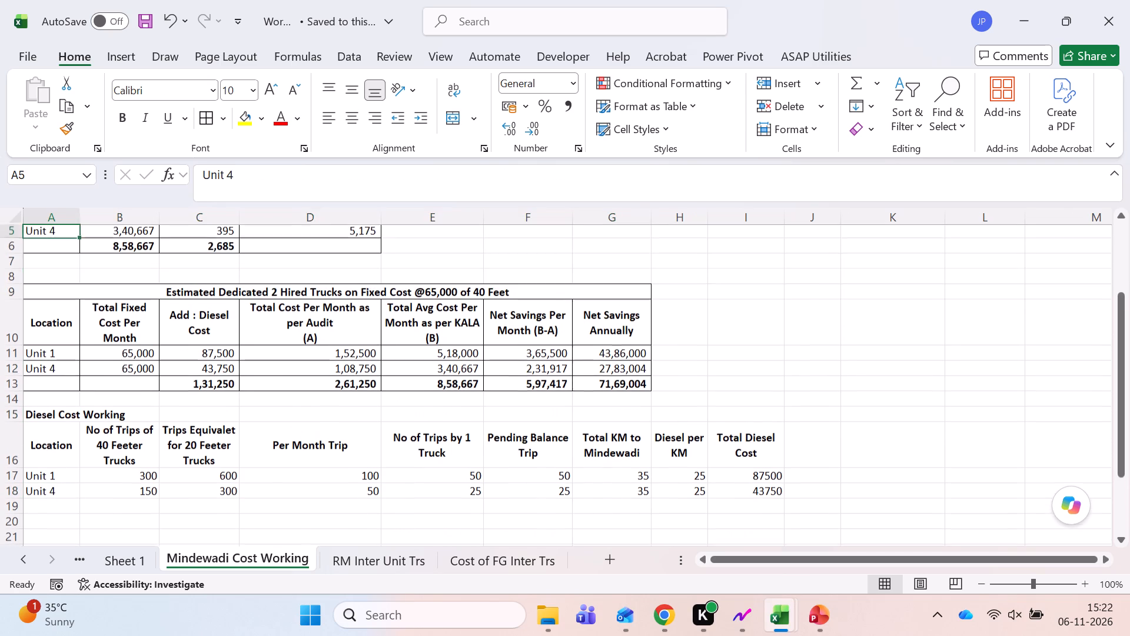
key("ctrl+Up")
key("ctrl+Up")
key("ctrl+Page_Up")
key("Page_Down")
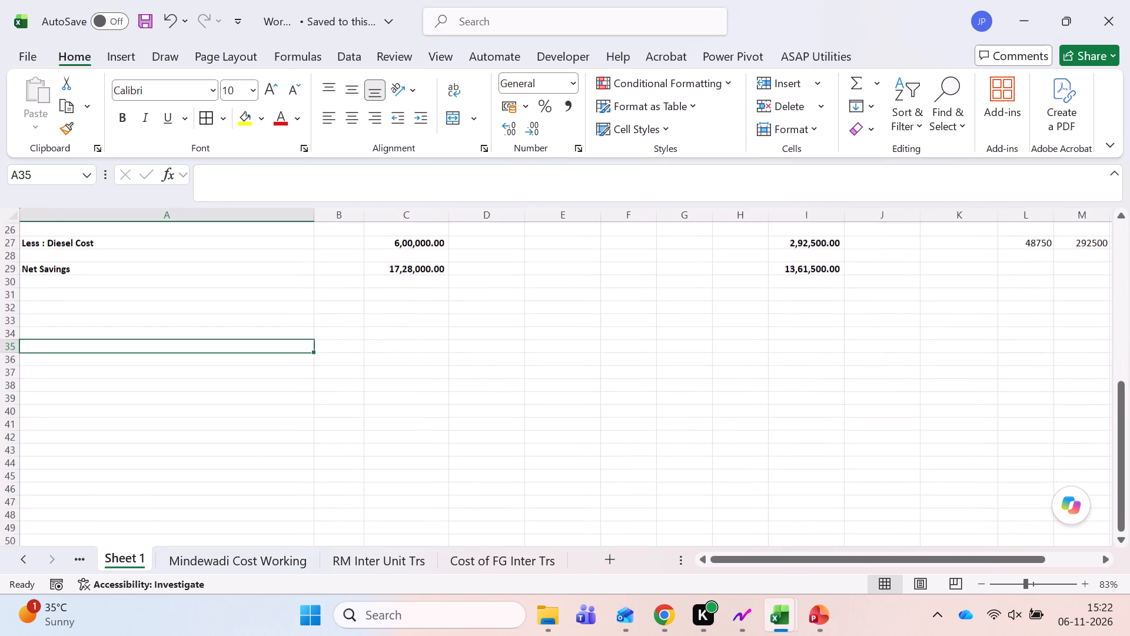
key("ctrl+Up")
key("ctrl+Home")
key("ctrl+Home")
key("ctrl+Home")
key("ctrl+Home")
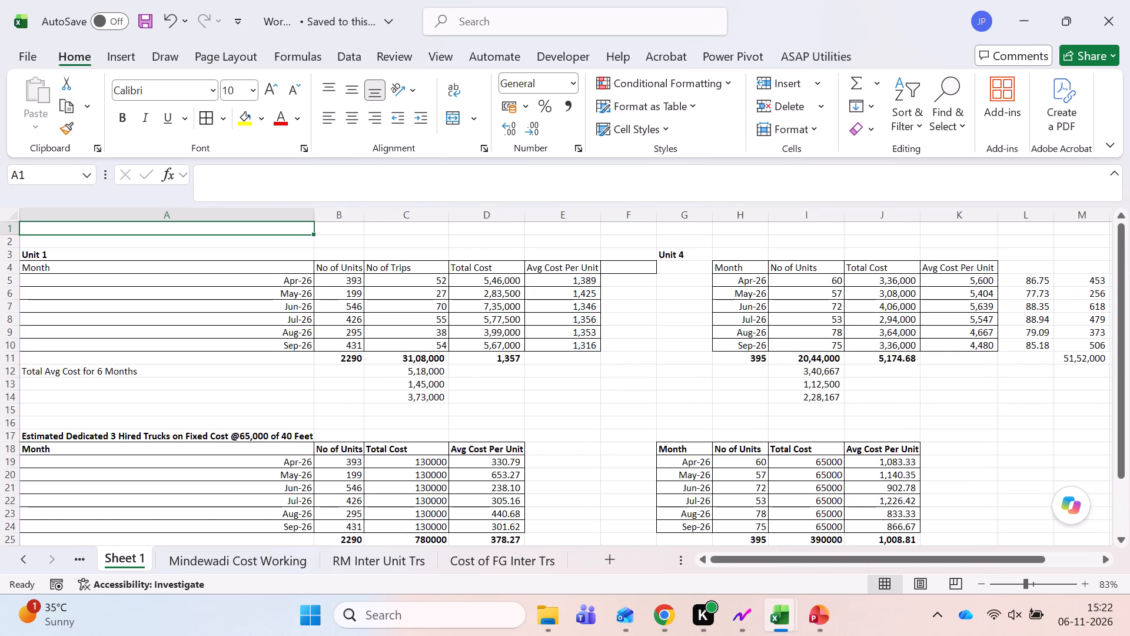
Examine the Annx 1 sheet's tables of units shifted from Unit 4 and Unit 1 to Mindewadi.
key("ctrl+Page_Up")
key("ctrl+Page_Up")
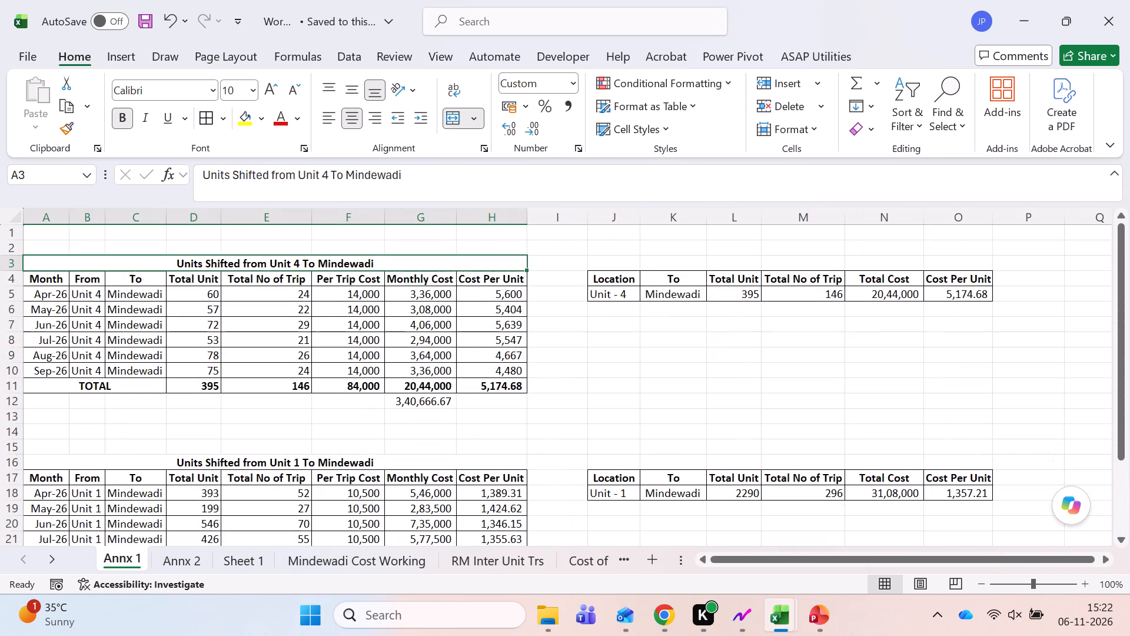
key("Down")
key("Down")
key("Down")
key("Down")
key("Down")
key("Down")
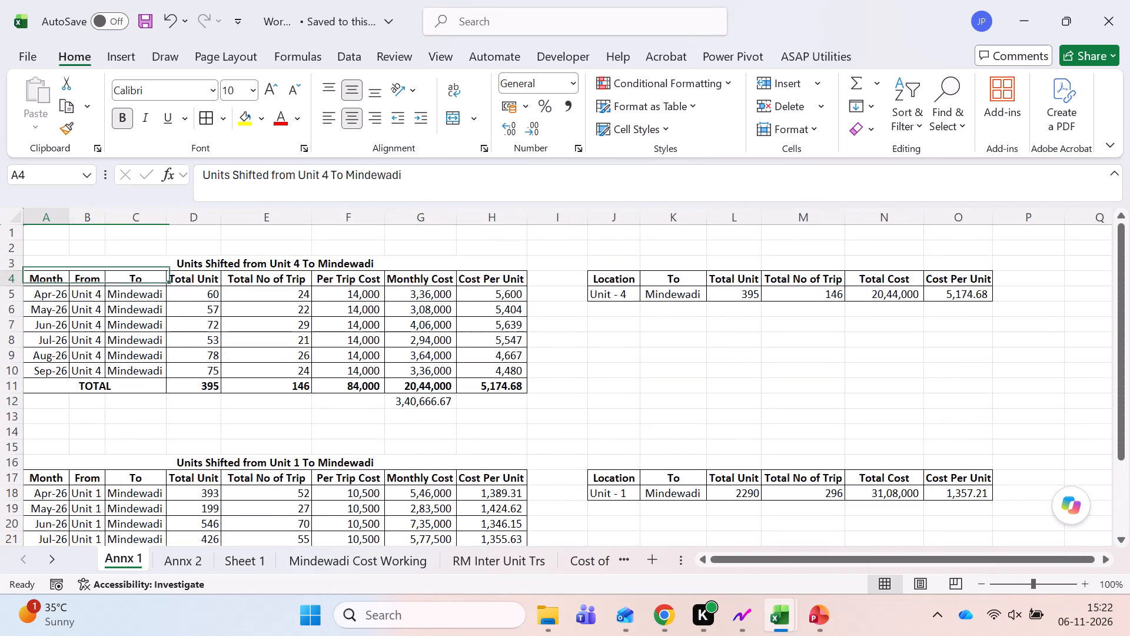
key("Down")
key("Down")
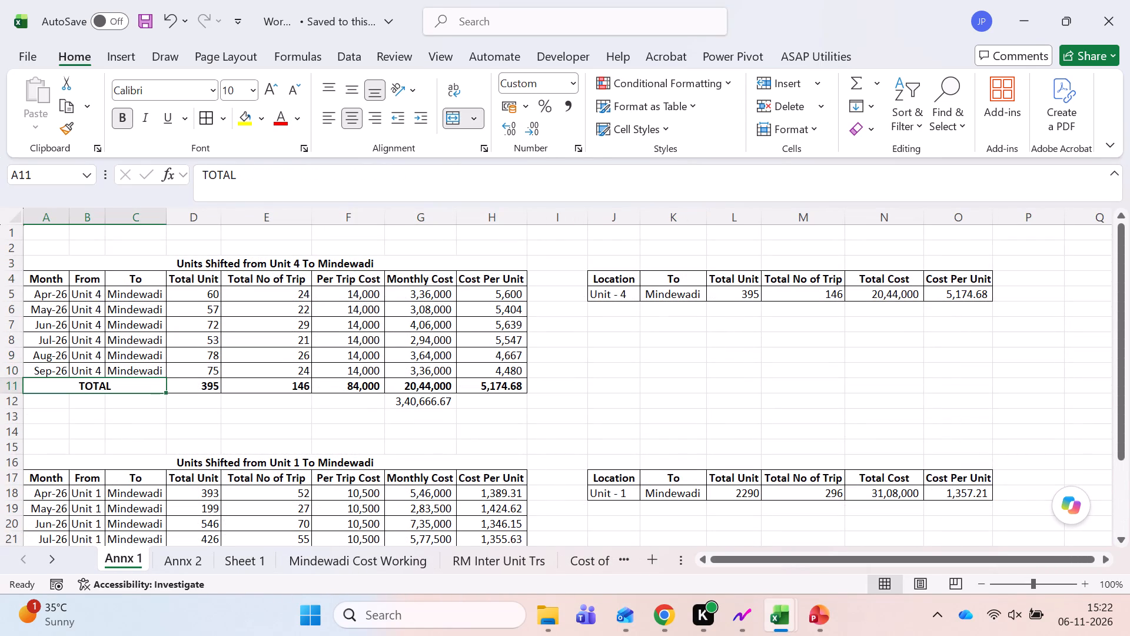
key("Down")
key("Down")
key("Down")
key("Down")
key("Down")
key("Down")
key("Down")
key("Down")
key("Down")
key("Down")
key("Down")
key("Down")
key("Down")
key("Down")
key("Down")
key("Down")
key("Down")
key("Down")
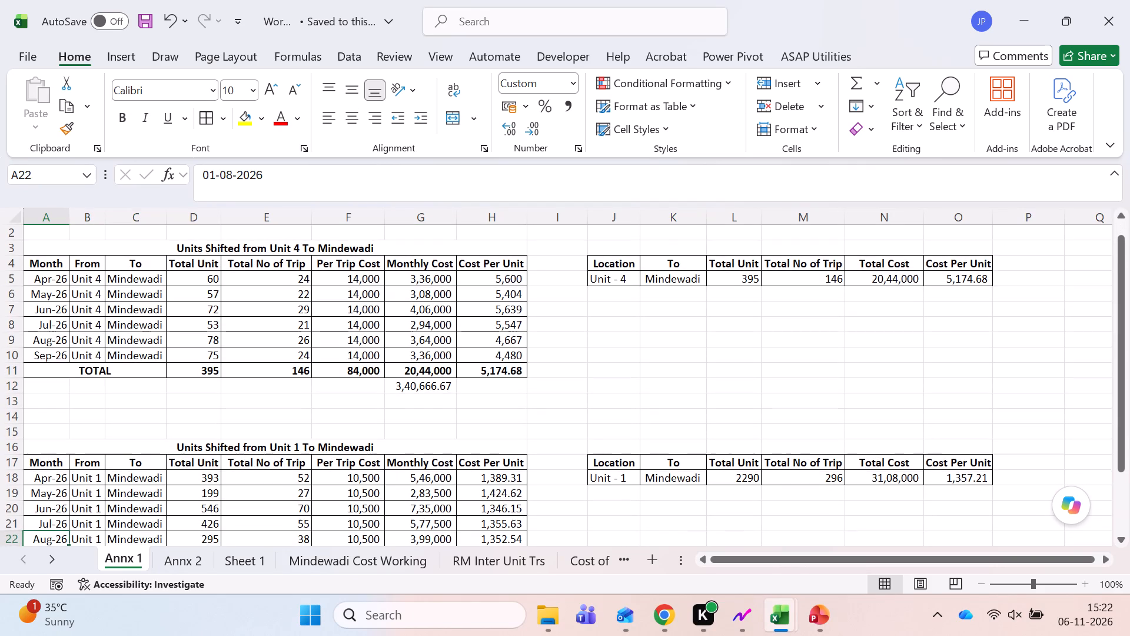
key("Up")
key("Up")
key("Up")
key("Up")
key("Up")
key("Up")
key("Up")
key("Up")
key("Up")
key("Up")
key("Up")
key("Up")
key("Up")
key("Up")
key("Up")
key("Up")
key("Up")
key("Up")
key("Up")
key("Up")
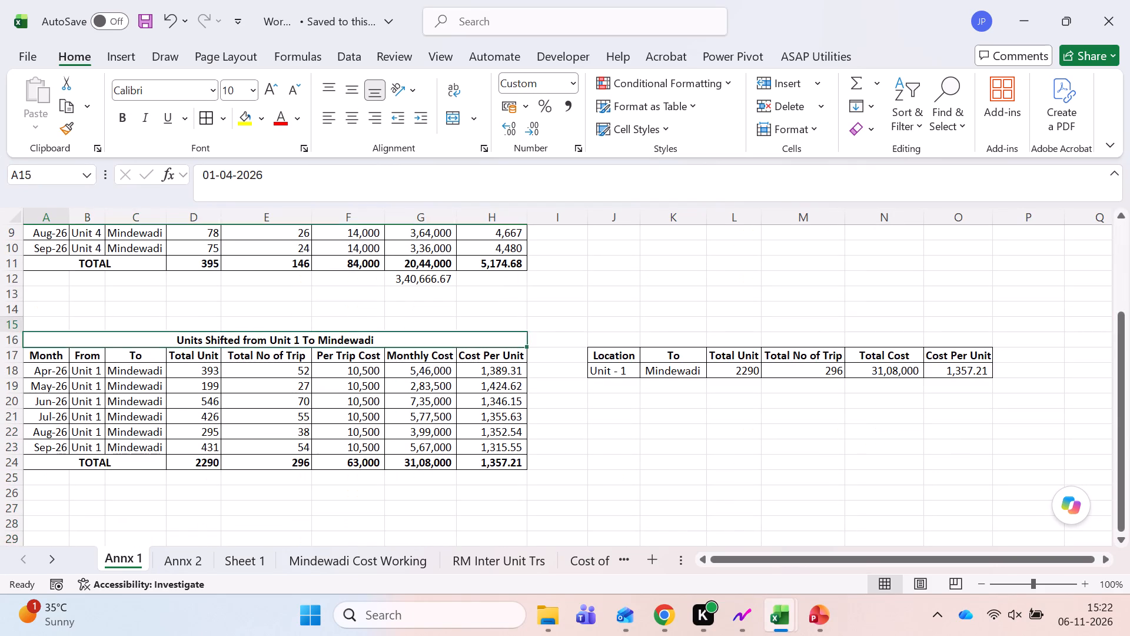
key("Up")
key("Up")
key("Up")
key("Up")
key("Up")
key("Up")
key("Up")
key("Up")
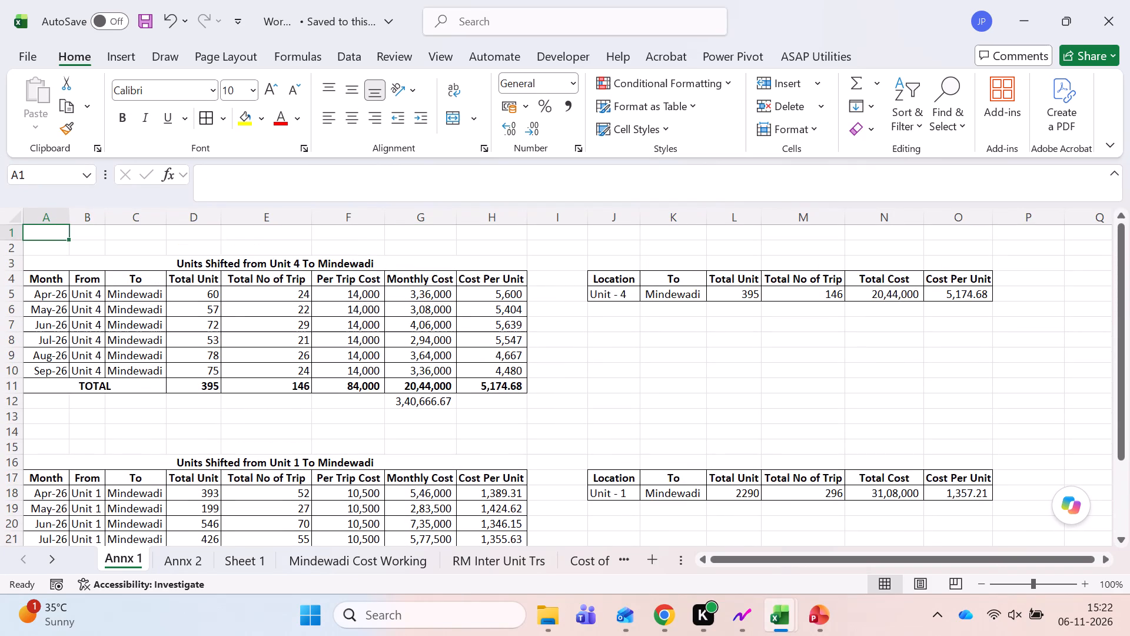
key("Down")
key("Down")
key("Down")
On slide 5, set the dedicated hired trucks' diesel cost to Rs. 1.31 Lacs per month, using the diesel total in the Mindewadi Cost Working sheet.
key("alt+Tab")
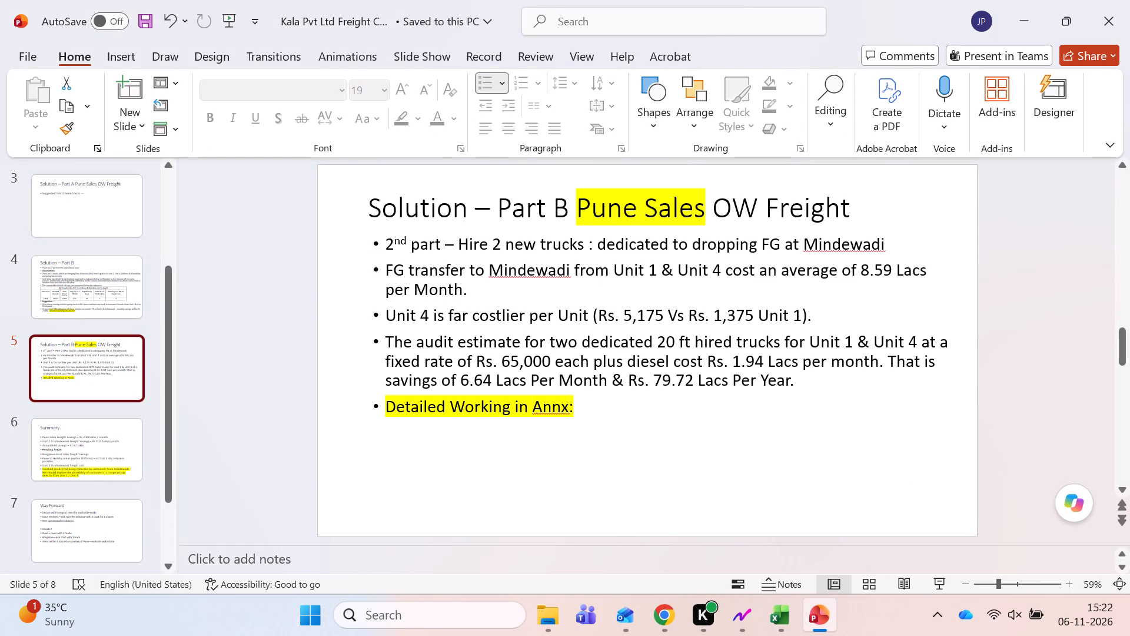
left_click(680, 346)
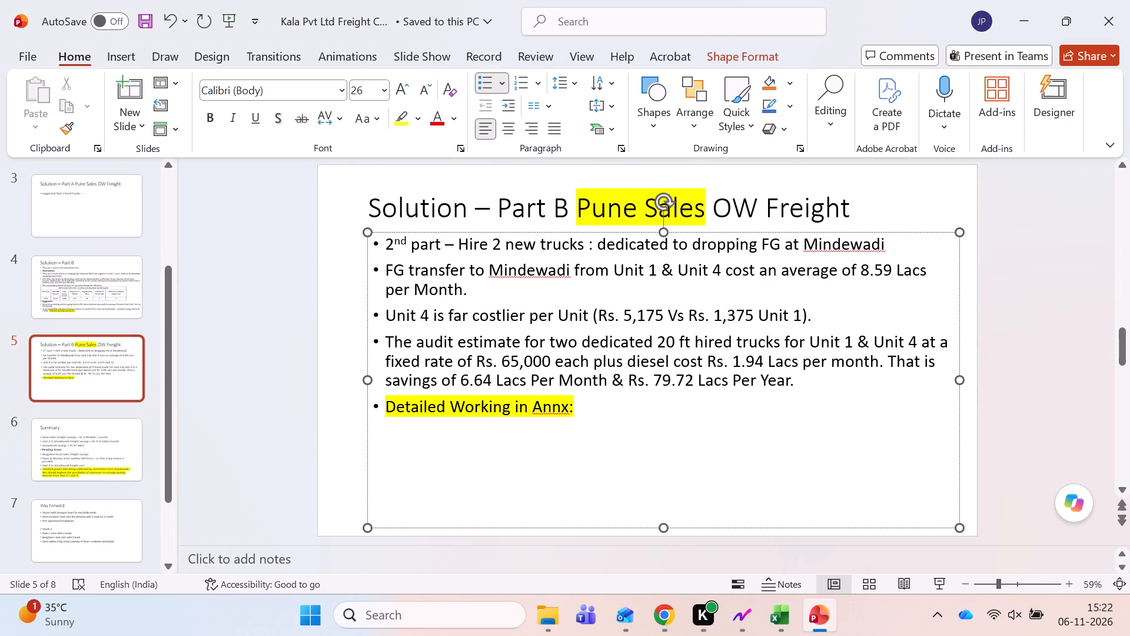
left_click(523, 362)
left_click(763, 363)
key("alt+Tab")
key("Down")
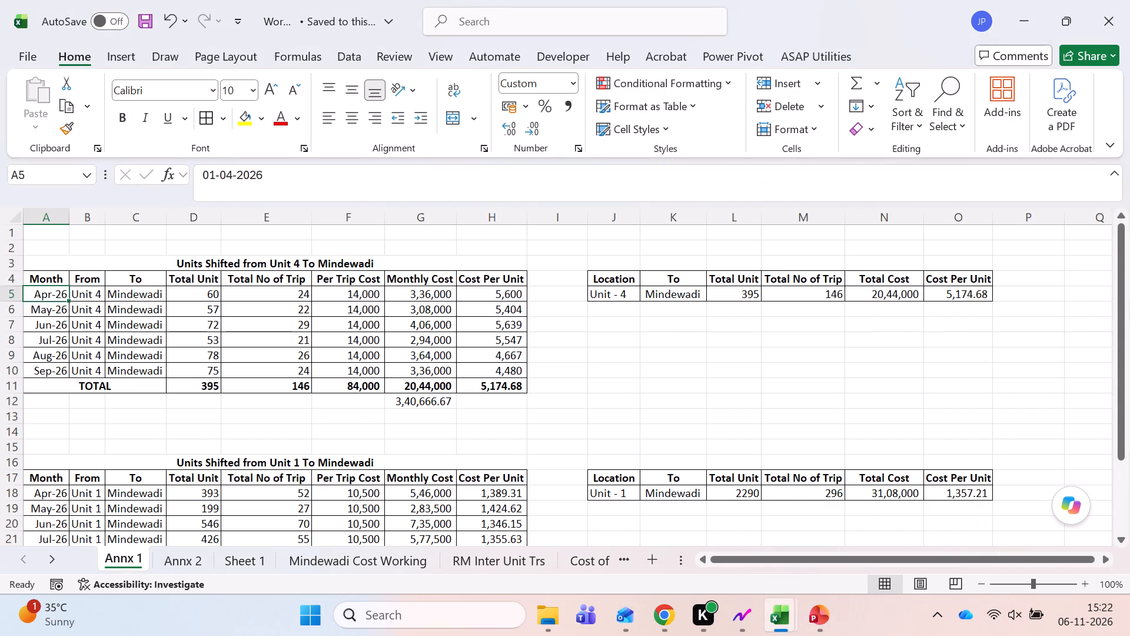
scroll(672, 495, "down", 3)
scroll(672, 495, "up", 1)
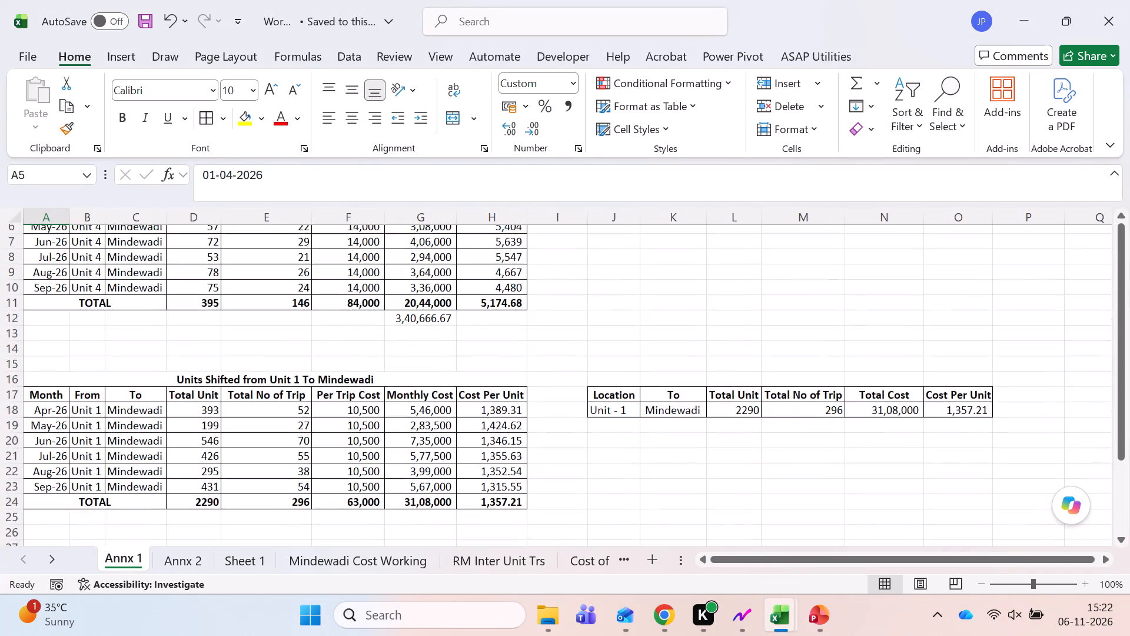
scroll(672, 495, "up", 1)
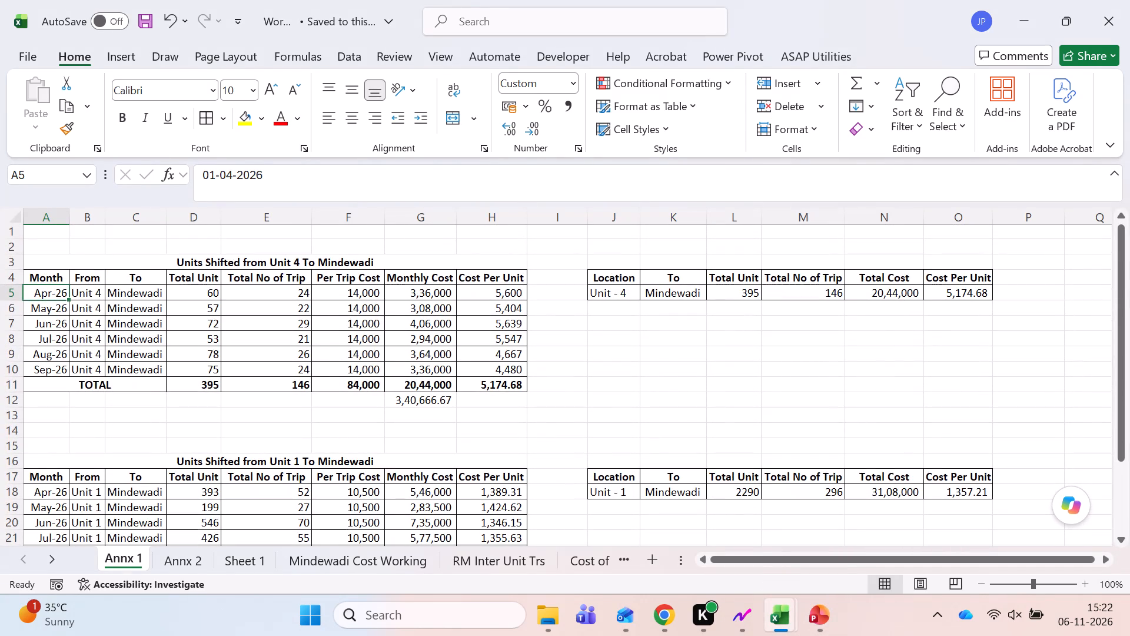
left_click(190, 561)
left_click(251, 560)
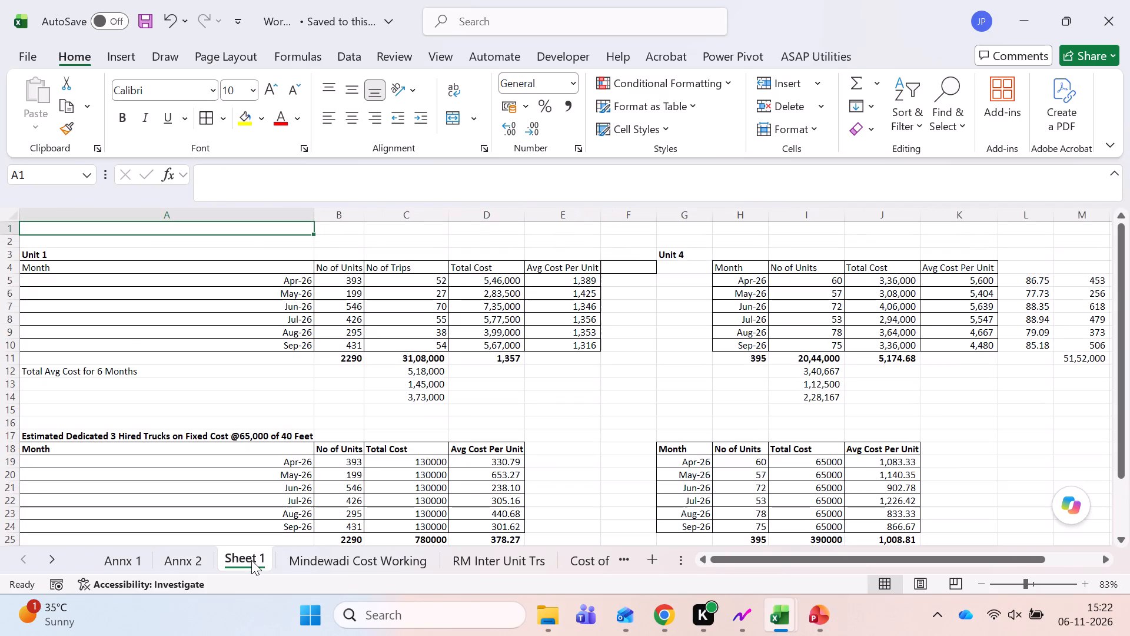
scroll(377, 458, "down", 1)
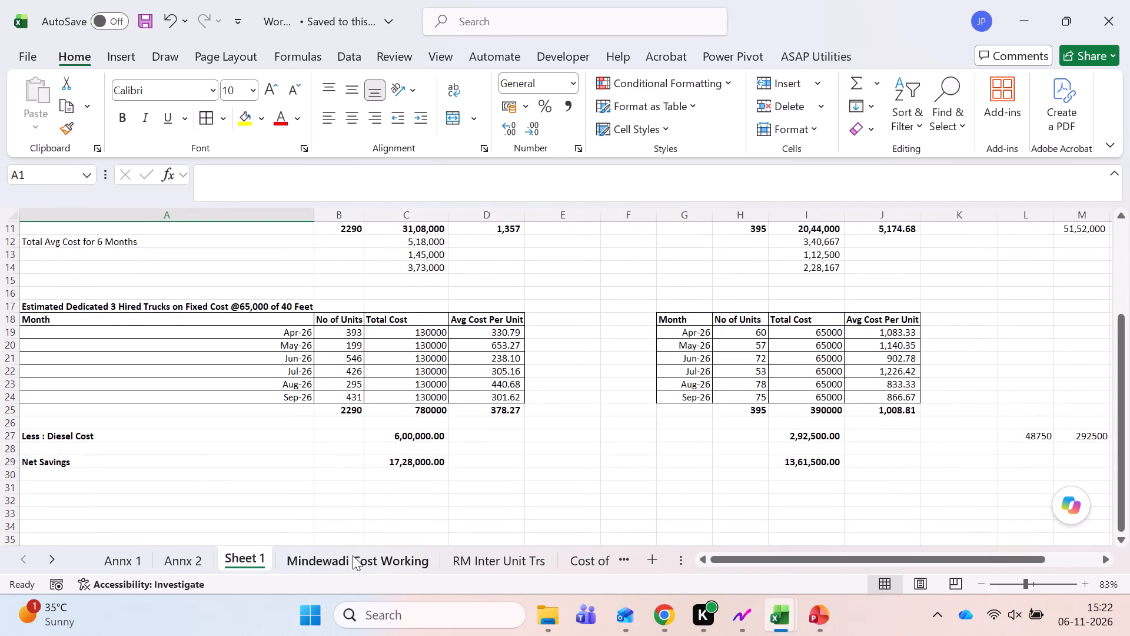
left_click(353, 555)
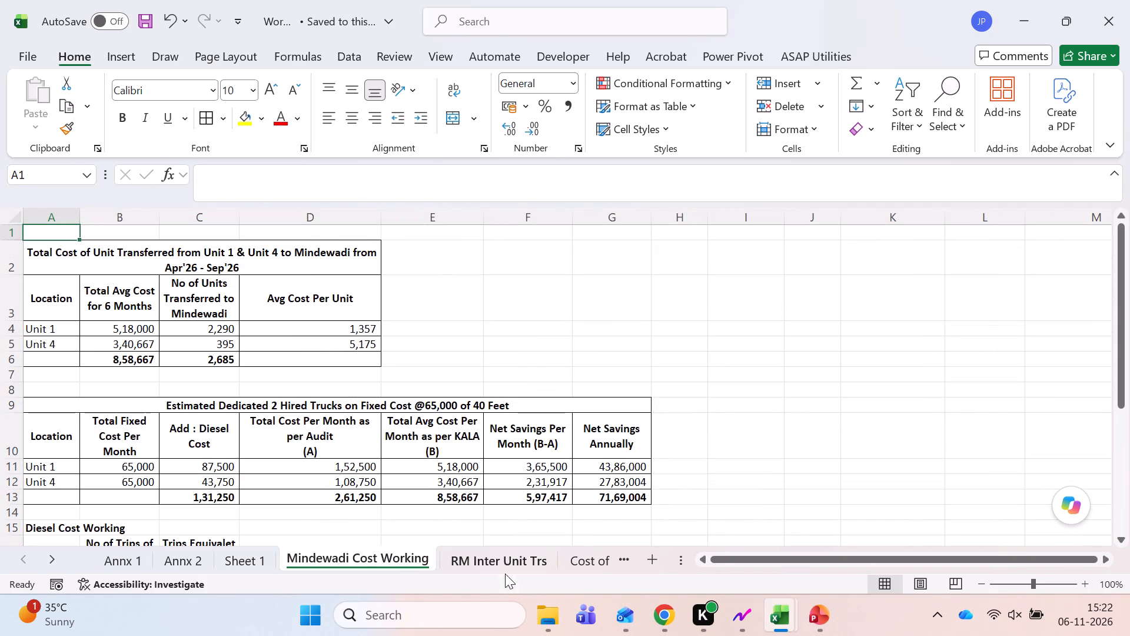
scroll(462, 503, "down", 2)
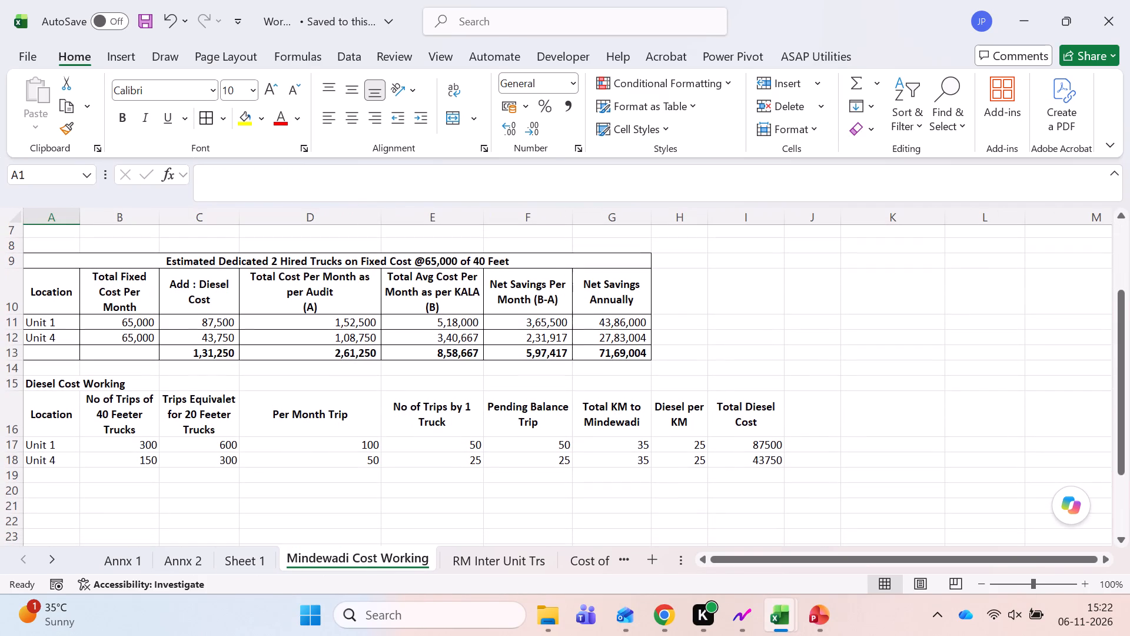
left_click(755, 475)
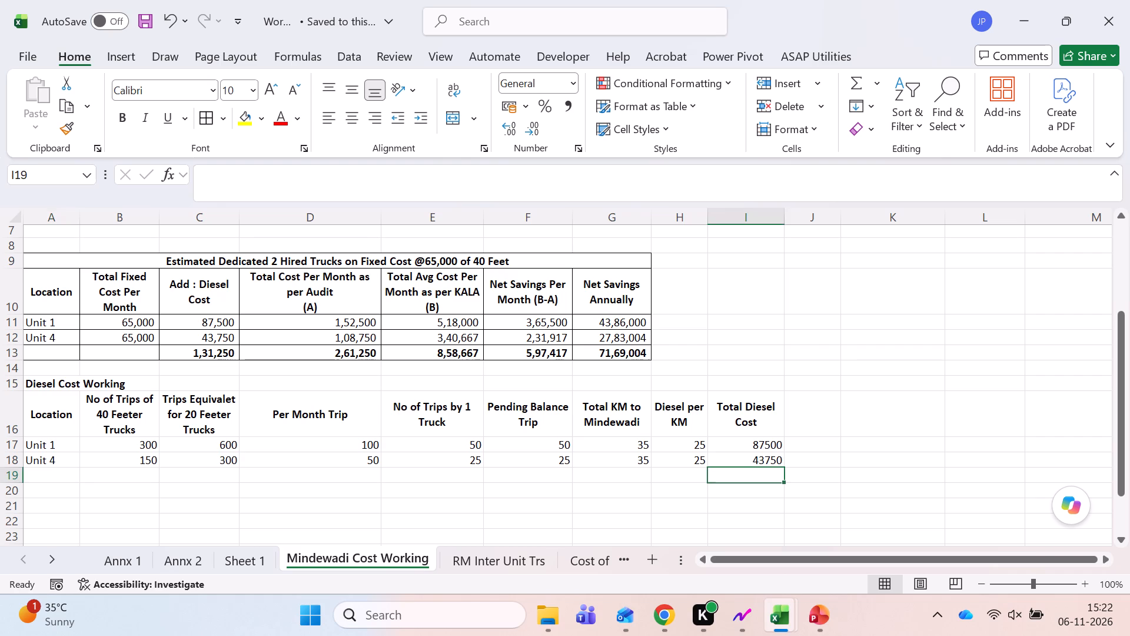
left_click(209, 348)
key("alt+Tab")
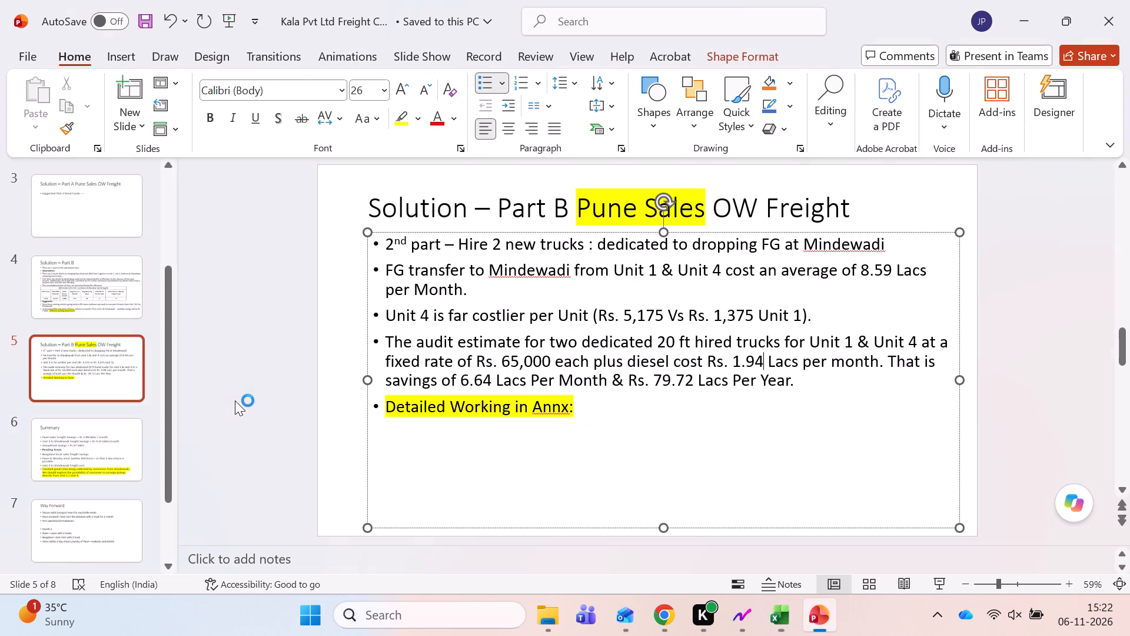
key("BackSpace")
key("BackSpace")
type("31")
Look up the total Net Savings Per Month in the Mindewadi Cost Working sheet for slide 5's savings statement.
key("alt+Tab")
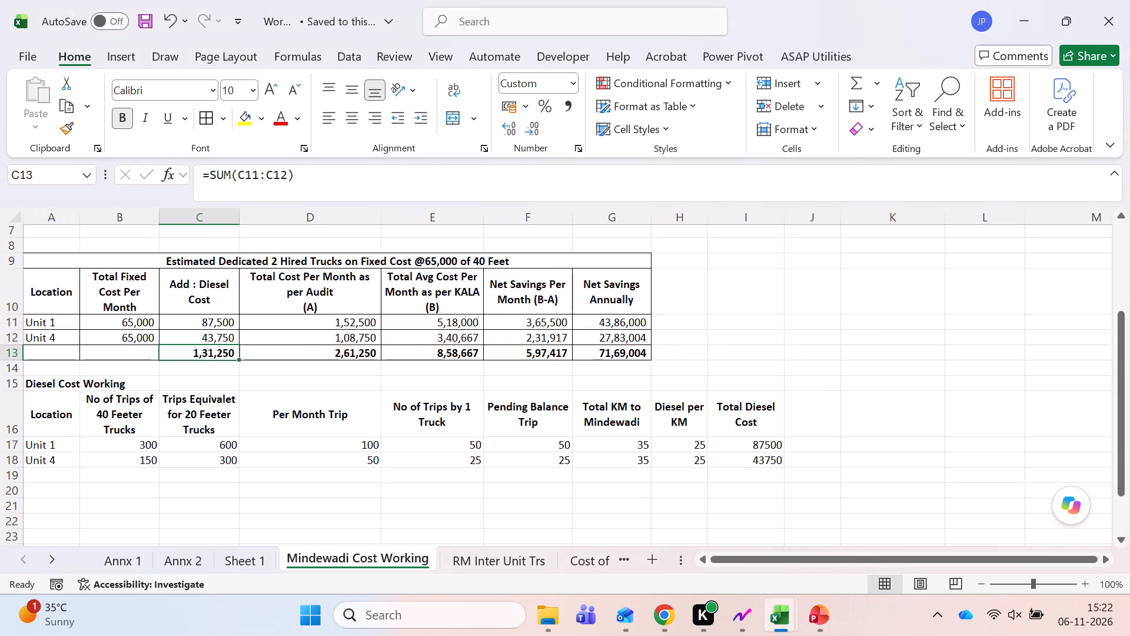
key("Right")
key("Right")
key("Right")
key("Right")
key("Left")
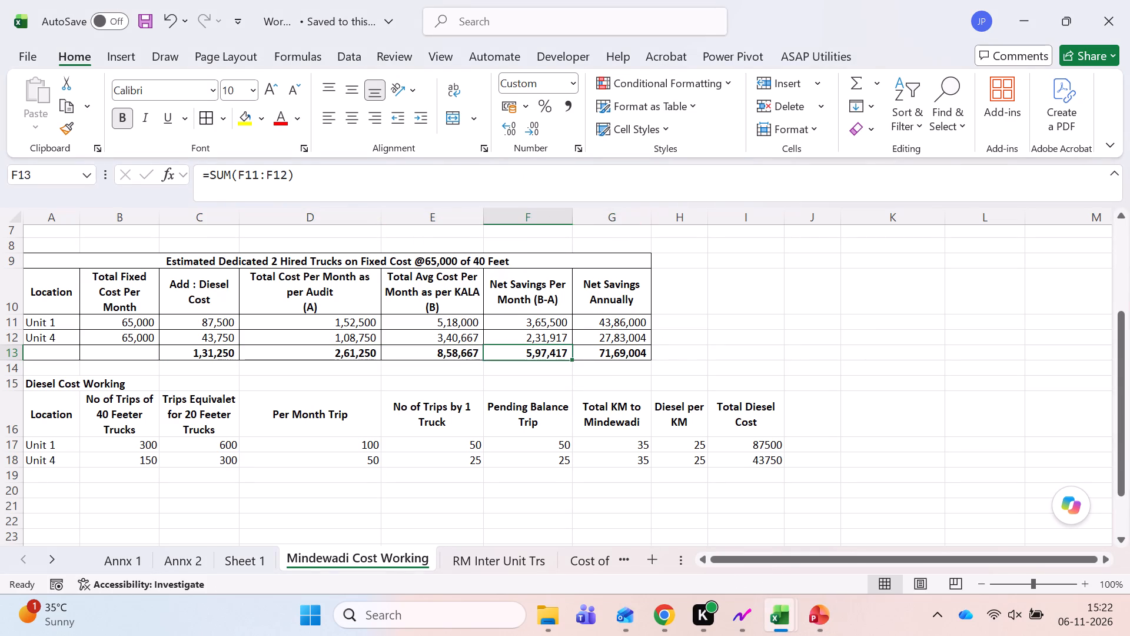
On slide 5, set the hired-truck savings to 5.97 Lacs Per Month, using the monthly net savings total in the Mindewadi Cost Working sheet.
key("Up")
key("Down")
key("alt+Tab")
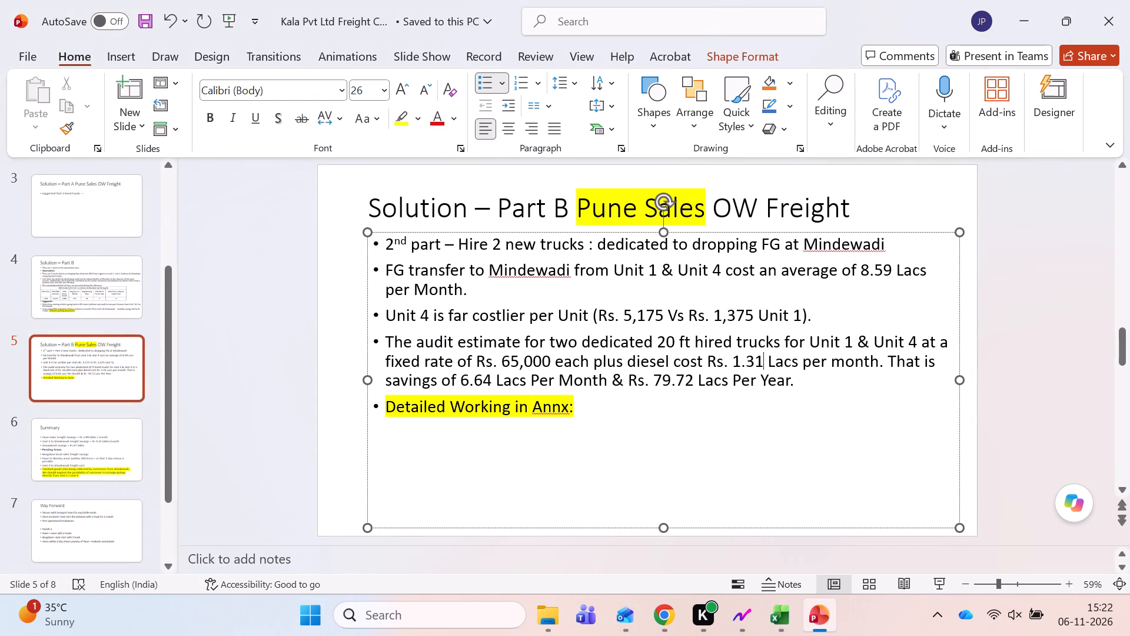
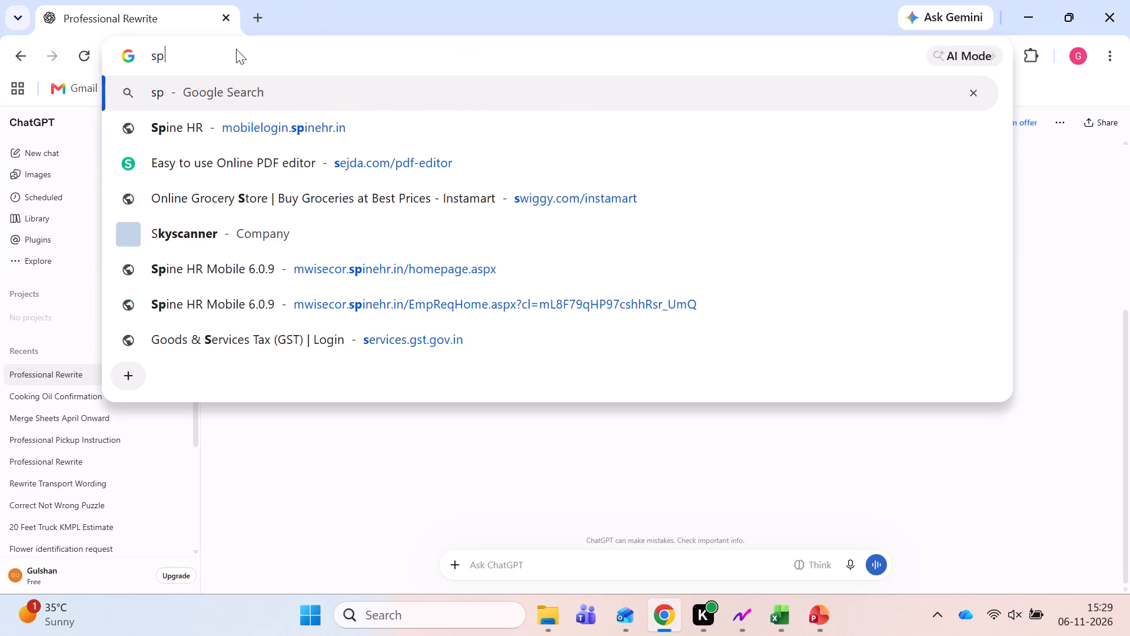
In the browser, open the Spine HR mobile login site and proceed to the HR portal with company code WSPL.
type("ie")
key("Return")
scroll(425, 339, "down", 2)
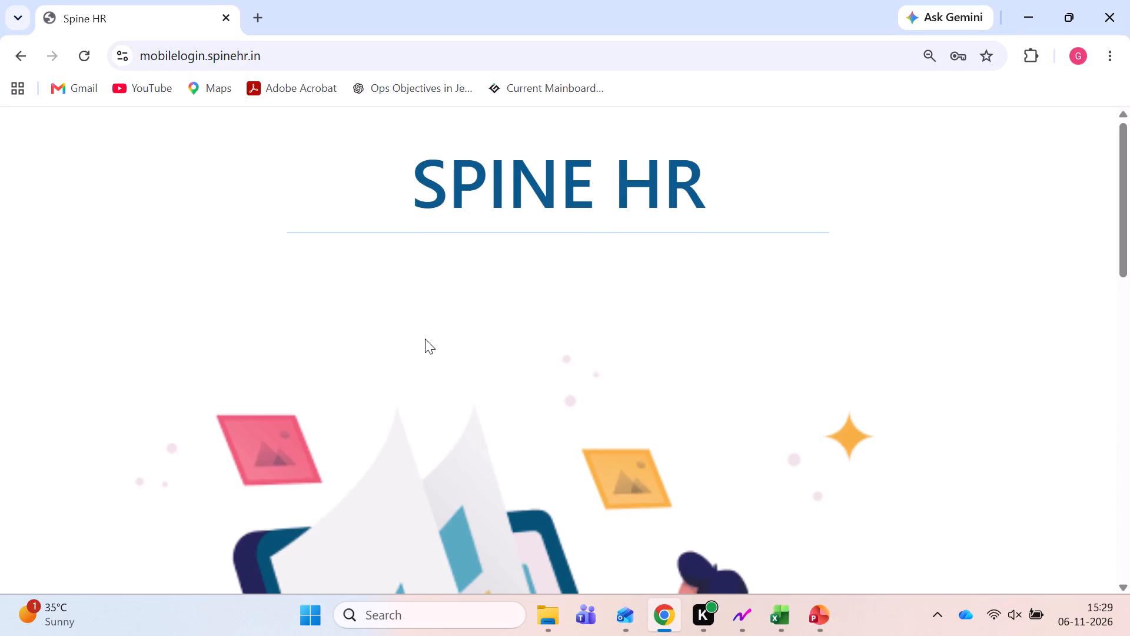
scroll(425, 339, "down", 6)
left_click(528, 552)
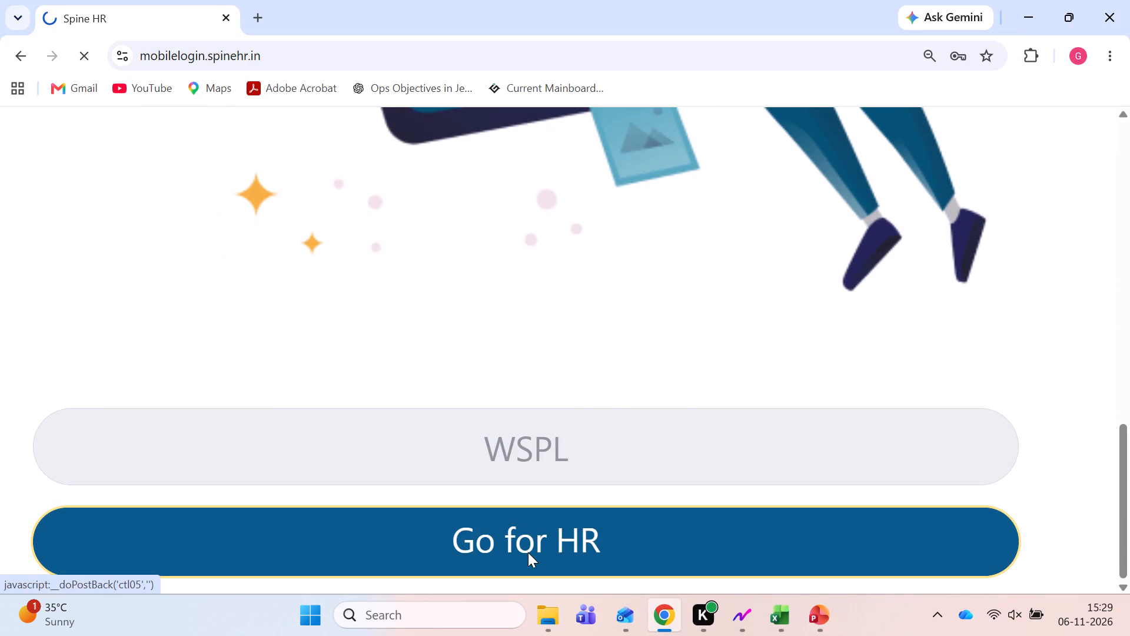